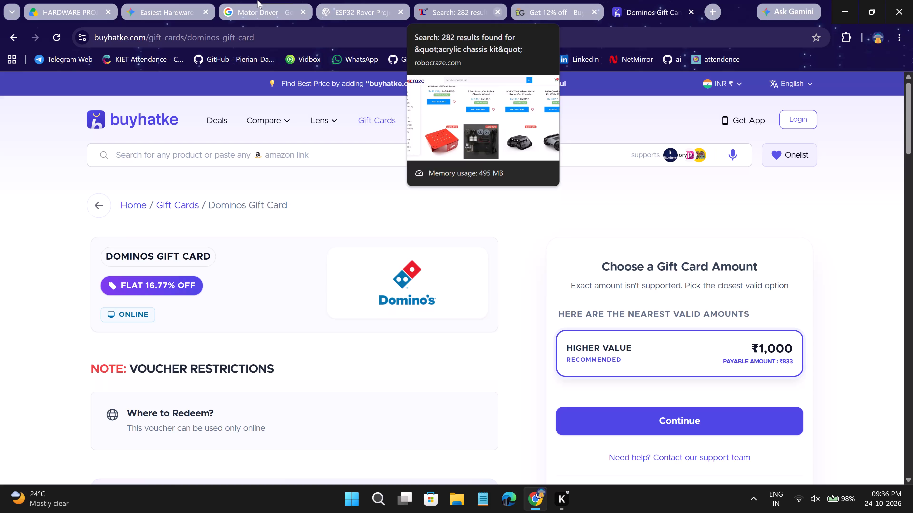
{"action": "left_click", "coordinate": [334, 0]}
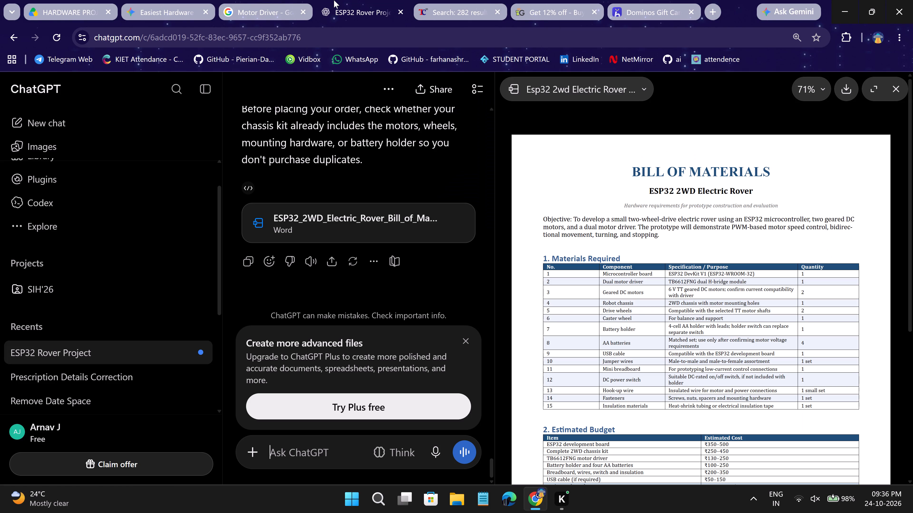
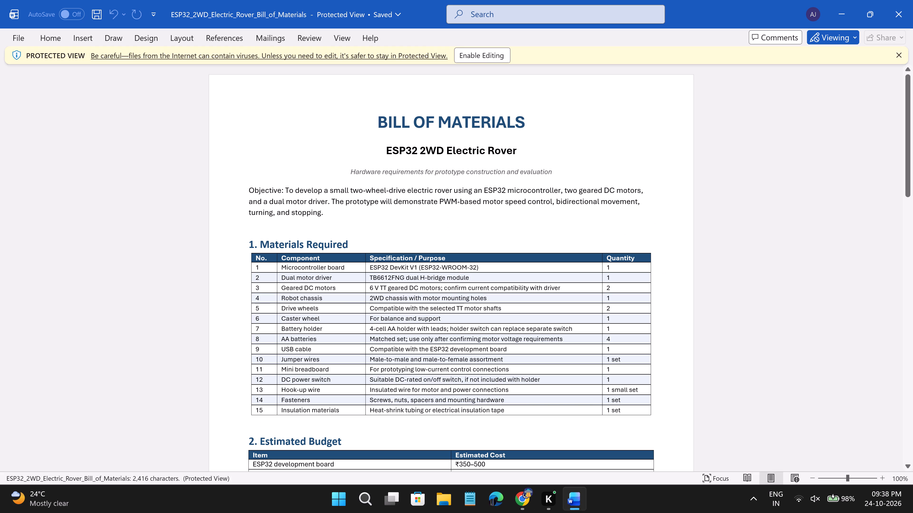
{"action": "left_click", "coordinate": [479, 59]}
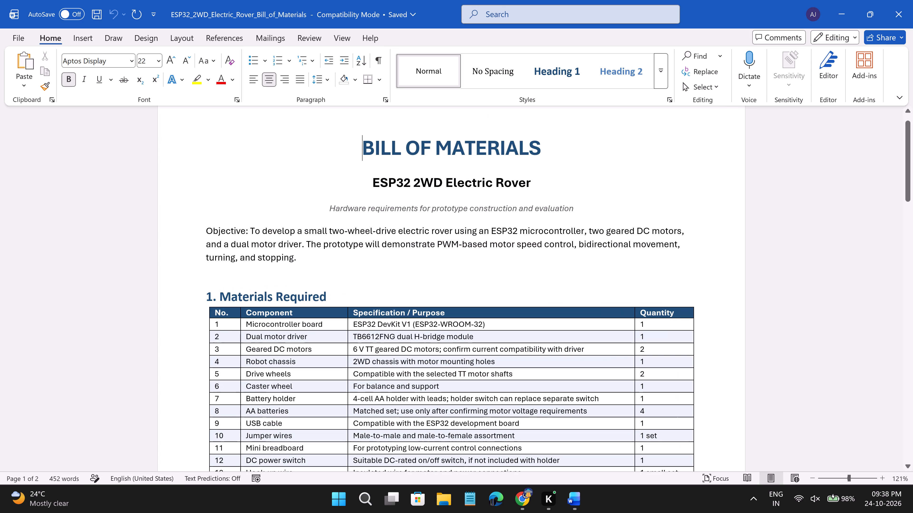
Enlarge the Materials Required table slightly by resizing it from its bottom corner.
{"action": "scroll", "coordinate": [757, 344], "scroll_direction": "down", "scroll_amount": 3}
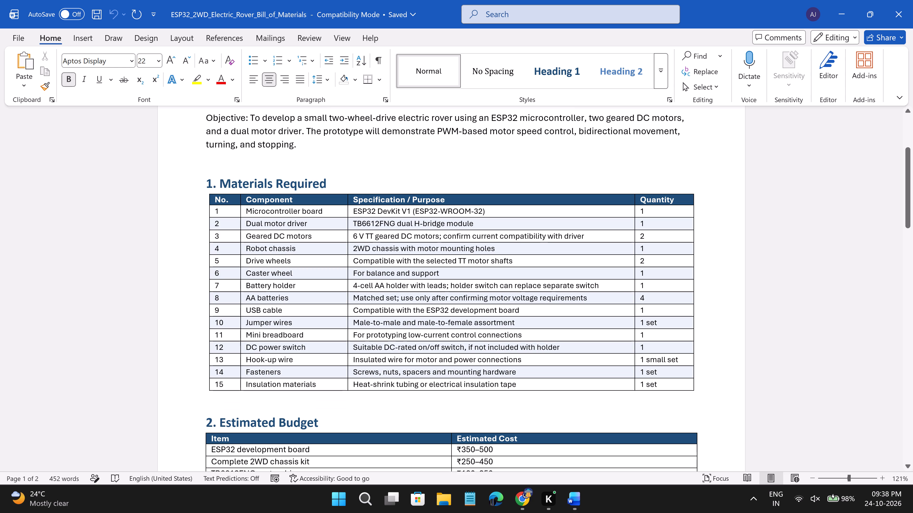
{"action": "left_click", "coordinate": [678, 198]}
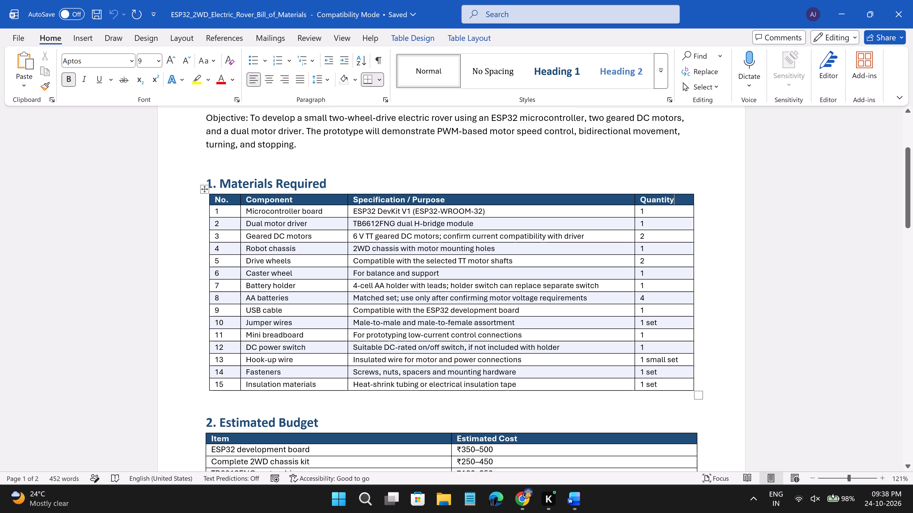
{"action": "left_click_drag", "start_coordinate": [699, 399], "coordinate": [721, 404]}
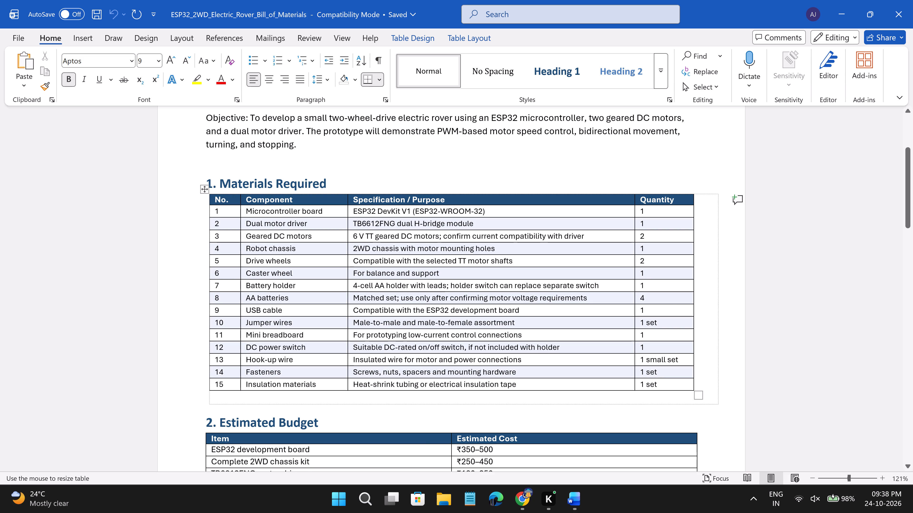
{"action": "left_click_drag", "start_coordinate": [721, 404], "coordinate": [732, 404]}
{"action": "left_click_drag", "start_coordinate": [719, 409], "coordinate": [694, 402]}
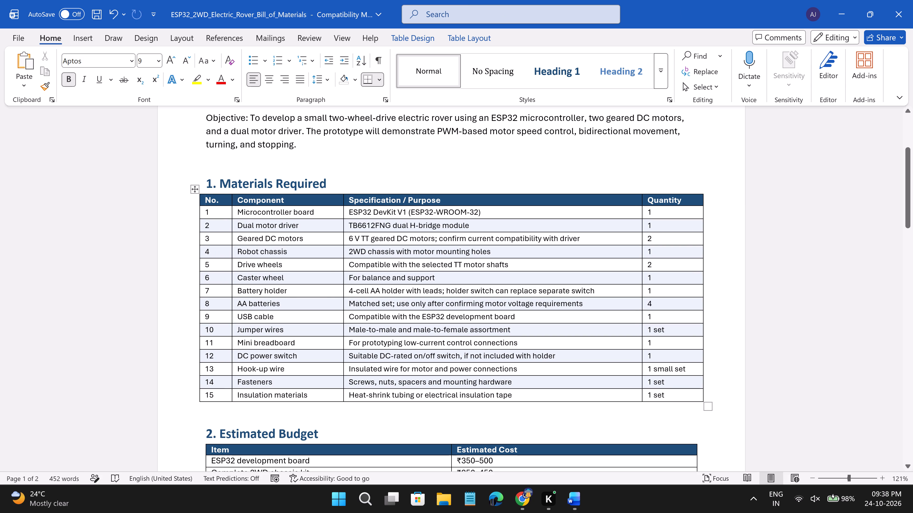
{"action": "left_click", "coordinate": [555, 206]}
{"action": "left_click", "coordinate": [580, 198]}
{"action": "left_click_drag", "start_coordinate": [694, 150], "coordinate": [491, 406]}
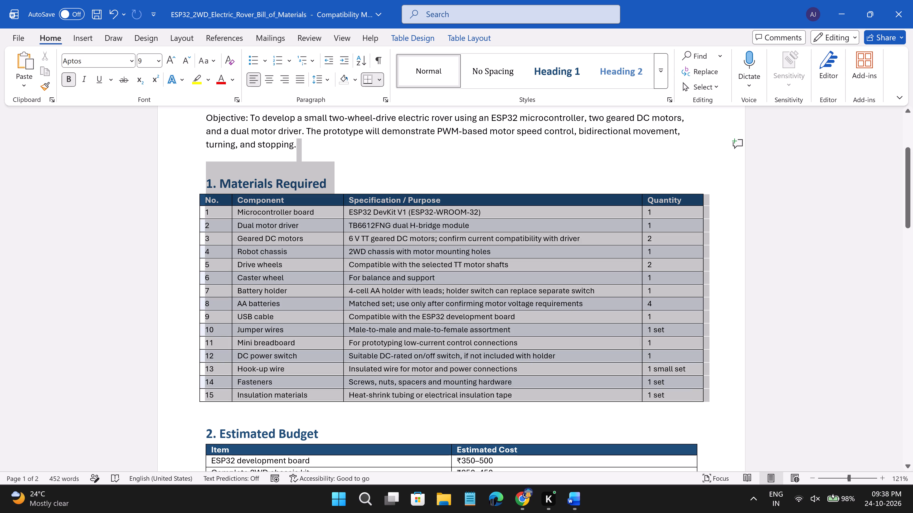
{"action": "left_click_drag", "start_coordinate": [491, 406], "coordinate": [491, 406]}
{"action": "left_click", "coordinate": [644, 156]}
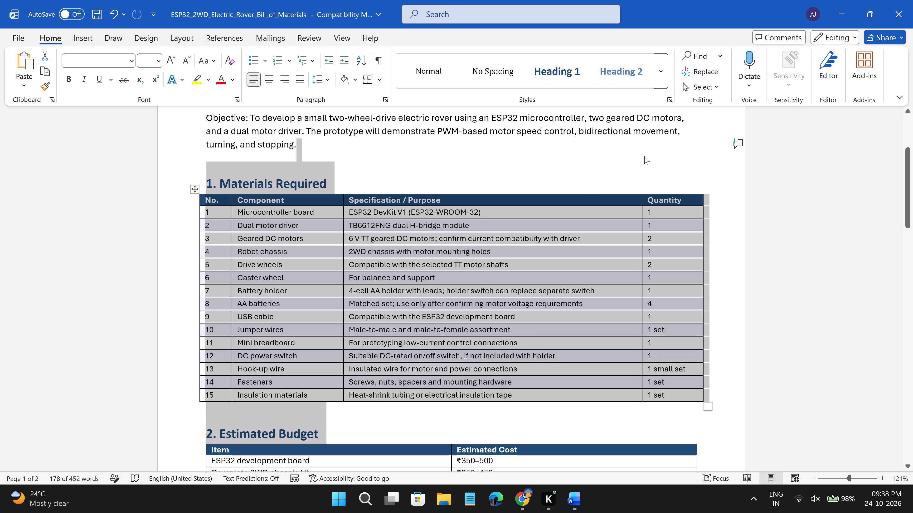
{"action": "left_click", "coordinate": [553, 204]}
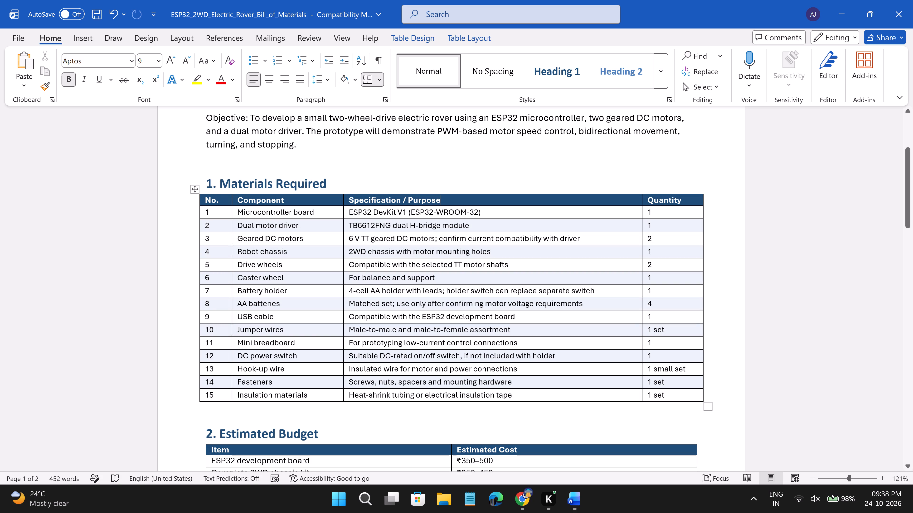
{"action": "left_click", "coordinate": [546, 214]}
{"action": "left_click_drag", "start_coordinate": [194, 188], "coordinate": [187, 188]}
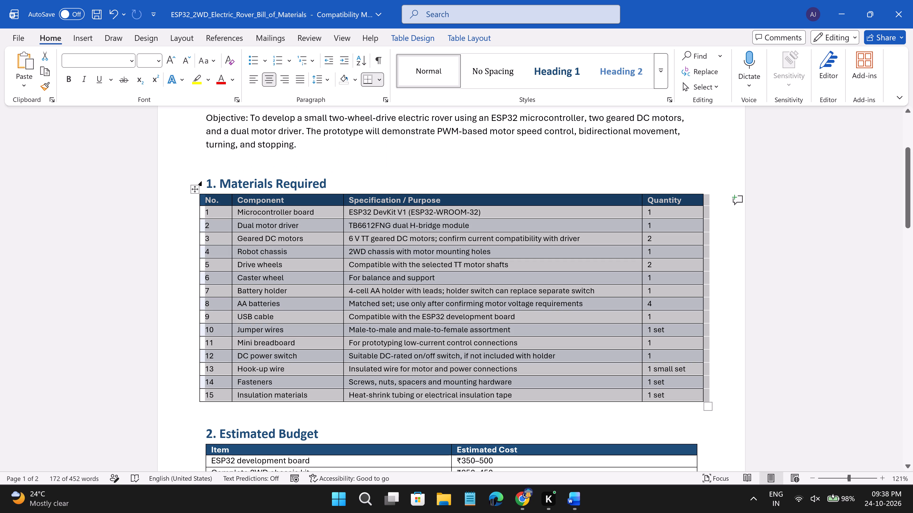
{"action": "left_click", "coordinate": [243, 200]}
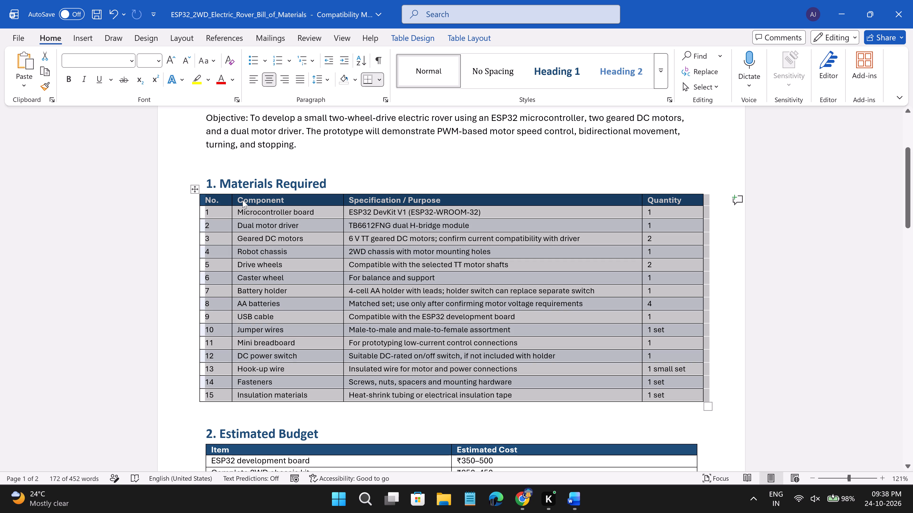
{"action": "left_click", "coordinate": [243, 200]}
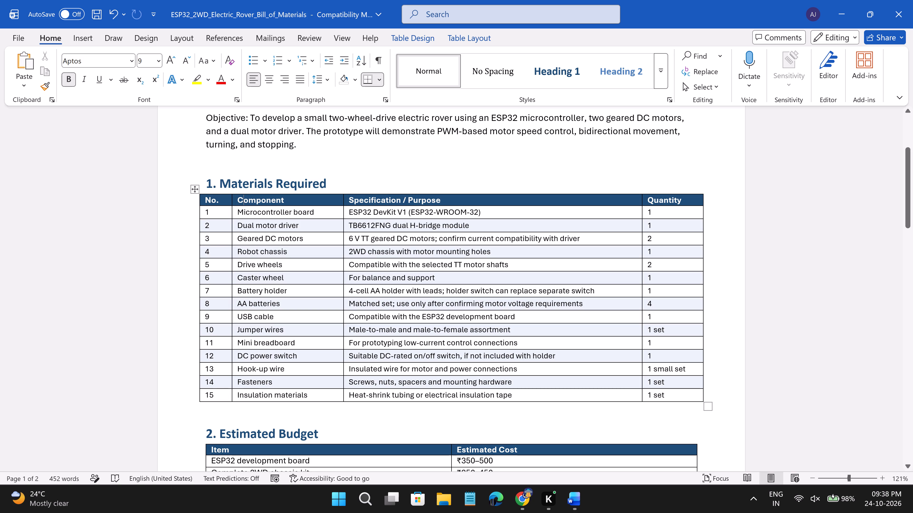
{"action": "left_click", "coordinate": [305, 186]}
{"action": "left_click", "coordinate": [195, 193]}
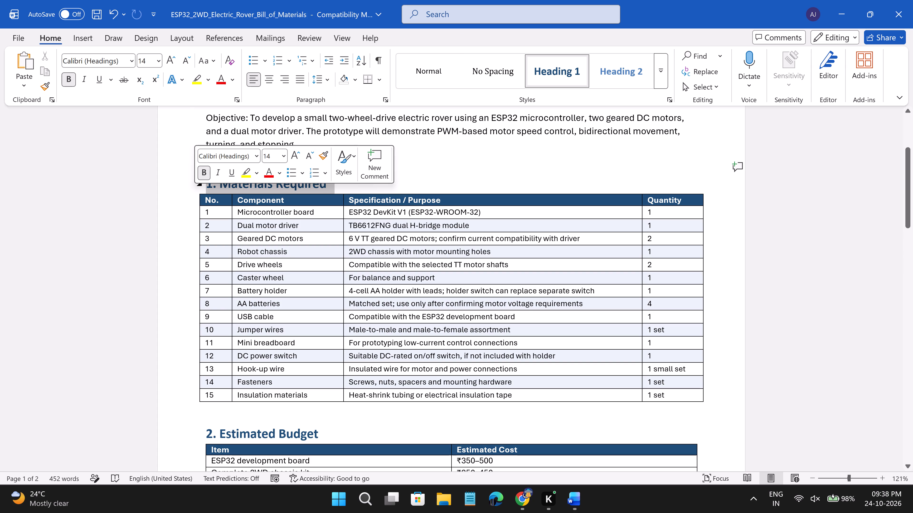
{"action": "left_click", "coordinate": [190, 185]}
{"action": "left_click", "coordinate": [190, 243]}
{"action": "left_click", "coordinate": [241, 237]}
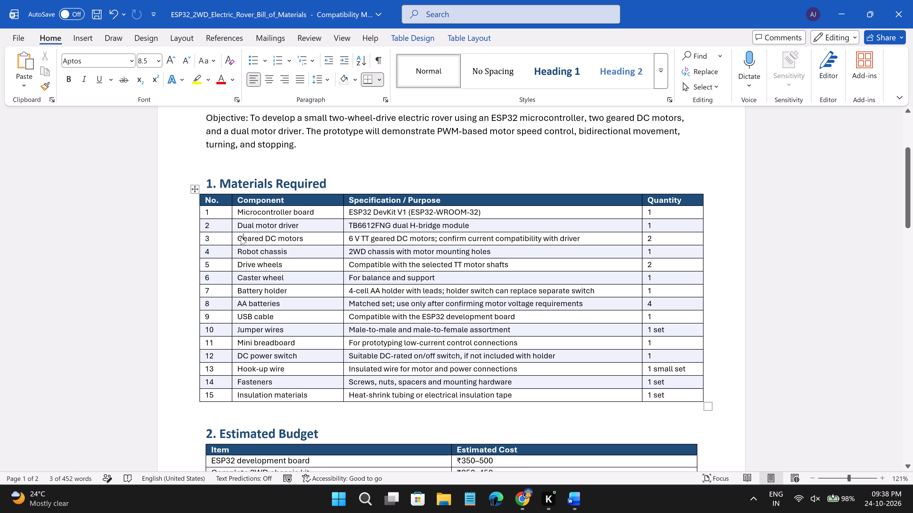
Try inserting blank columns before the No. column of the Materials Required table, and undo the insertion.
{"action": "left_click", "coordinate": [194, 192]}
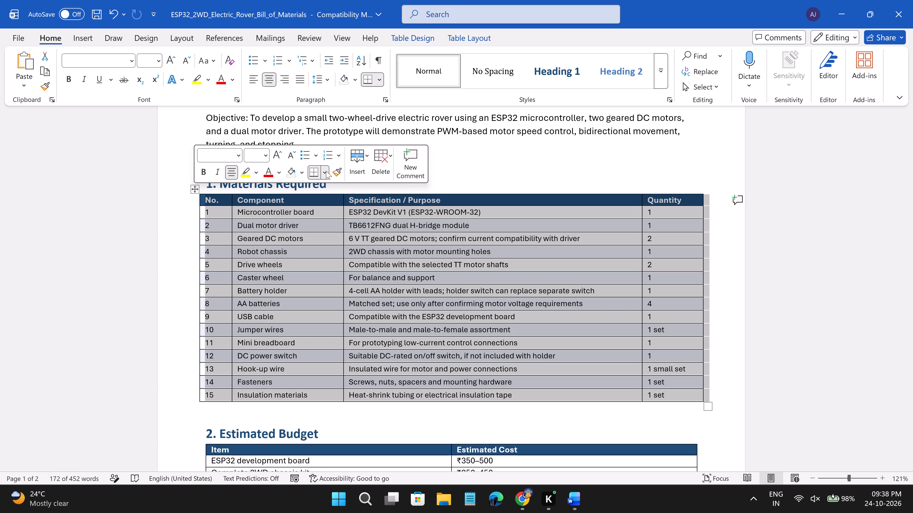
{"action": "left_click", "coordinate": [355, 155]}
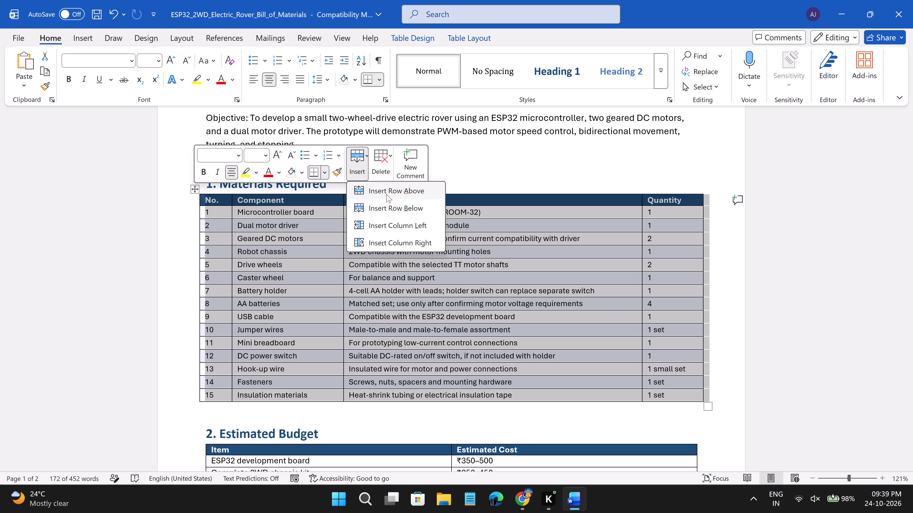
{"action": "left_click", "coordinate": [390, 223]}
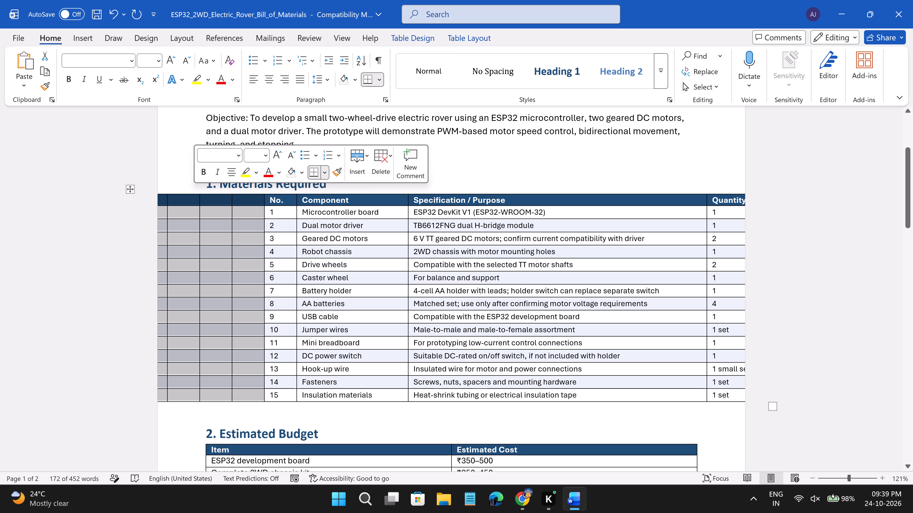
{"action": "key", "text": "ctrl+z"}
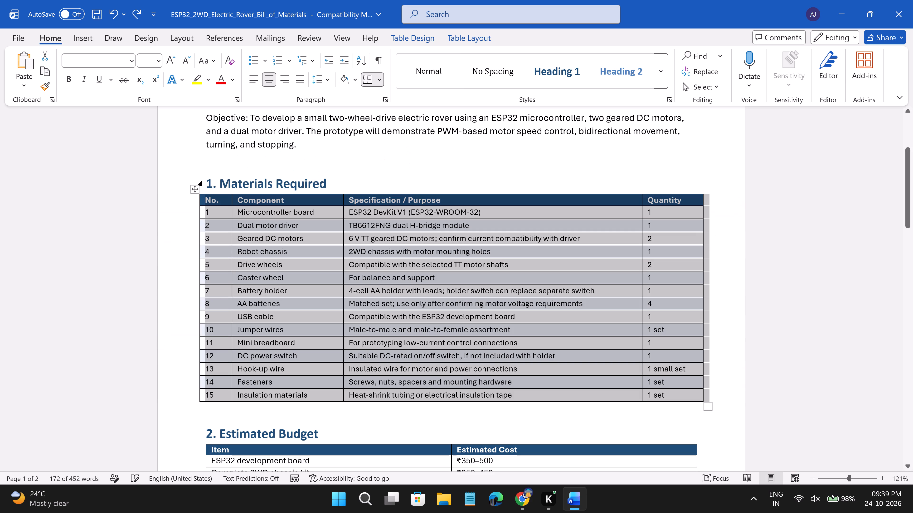
Insert blank columns after the Quantity column, using the whole Materials Required table as the selection.
{"action": "left_click", "coordinate": [196, 188]}
{"action": "left_click", "coordinate": [324, 164]}
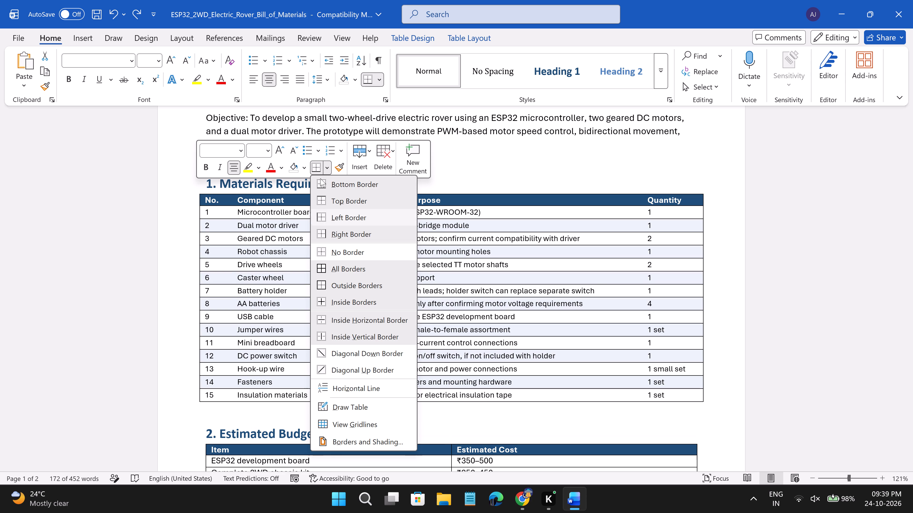
{"action": "left_click", "coordinate": [357, 162]}
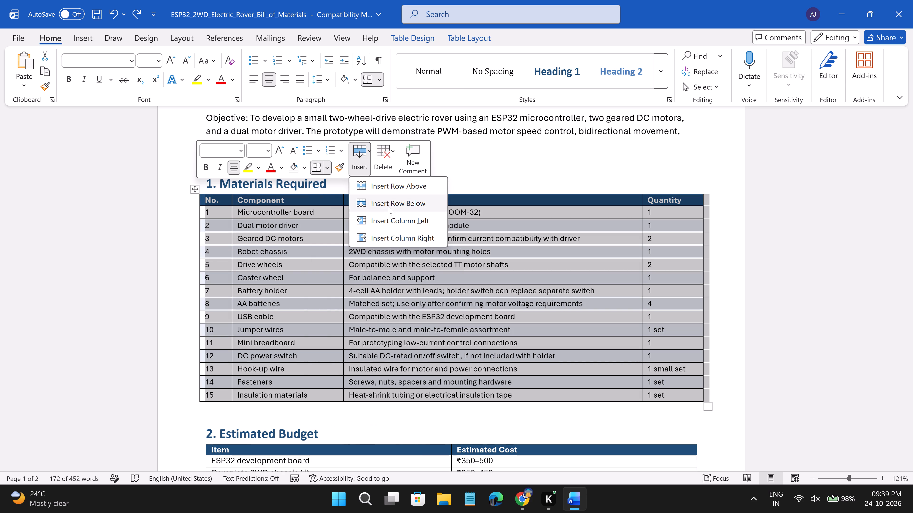
{"action": "left_click", "coordinate": [398, 233]}
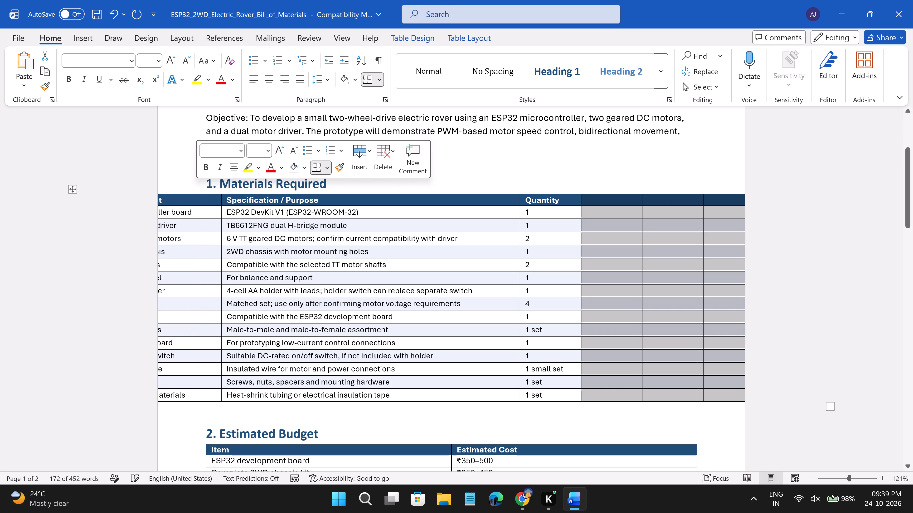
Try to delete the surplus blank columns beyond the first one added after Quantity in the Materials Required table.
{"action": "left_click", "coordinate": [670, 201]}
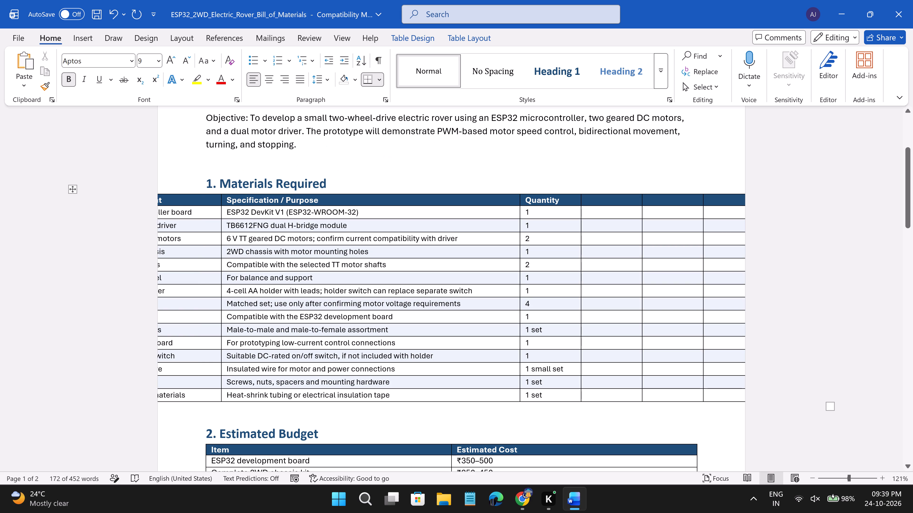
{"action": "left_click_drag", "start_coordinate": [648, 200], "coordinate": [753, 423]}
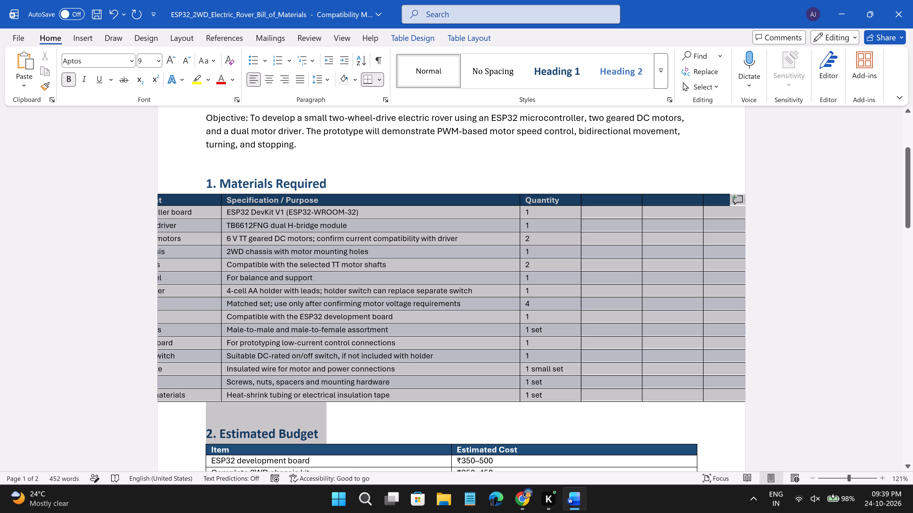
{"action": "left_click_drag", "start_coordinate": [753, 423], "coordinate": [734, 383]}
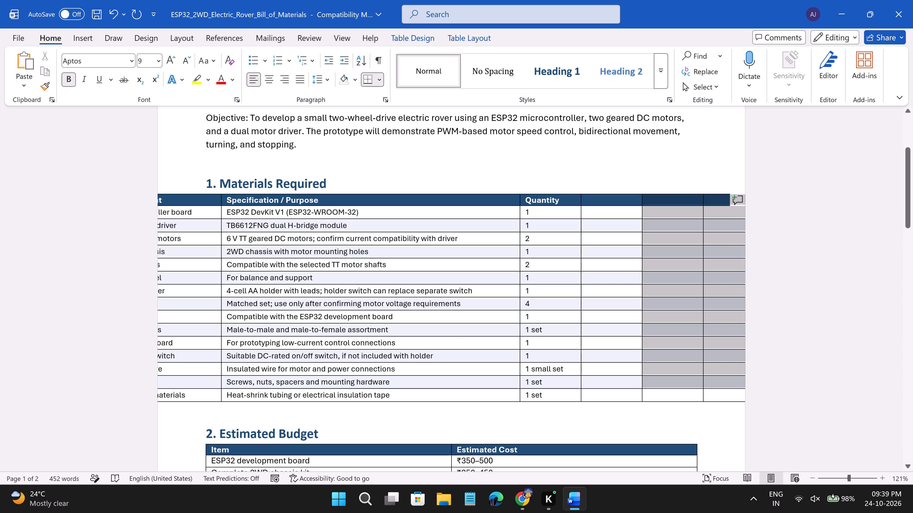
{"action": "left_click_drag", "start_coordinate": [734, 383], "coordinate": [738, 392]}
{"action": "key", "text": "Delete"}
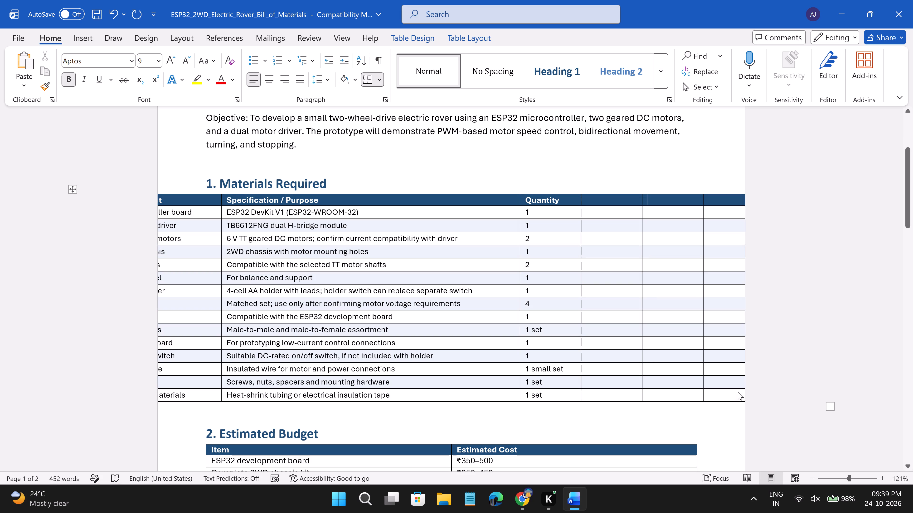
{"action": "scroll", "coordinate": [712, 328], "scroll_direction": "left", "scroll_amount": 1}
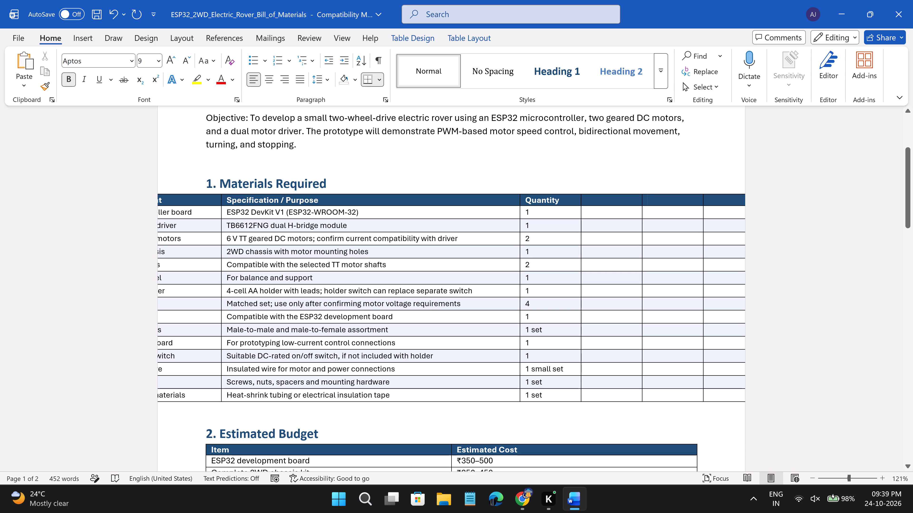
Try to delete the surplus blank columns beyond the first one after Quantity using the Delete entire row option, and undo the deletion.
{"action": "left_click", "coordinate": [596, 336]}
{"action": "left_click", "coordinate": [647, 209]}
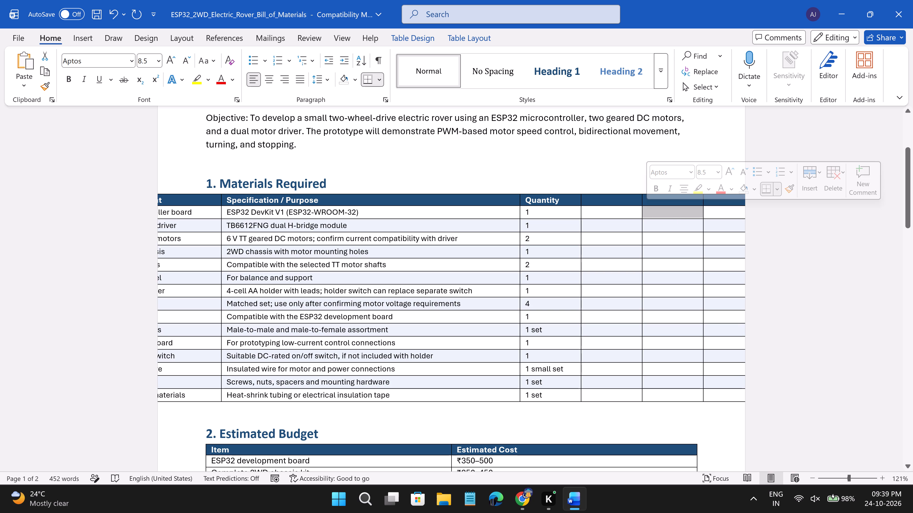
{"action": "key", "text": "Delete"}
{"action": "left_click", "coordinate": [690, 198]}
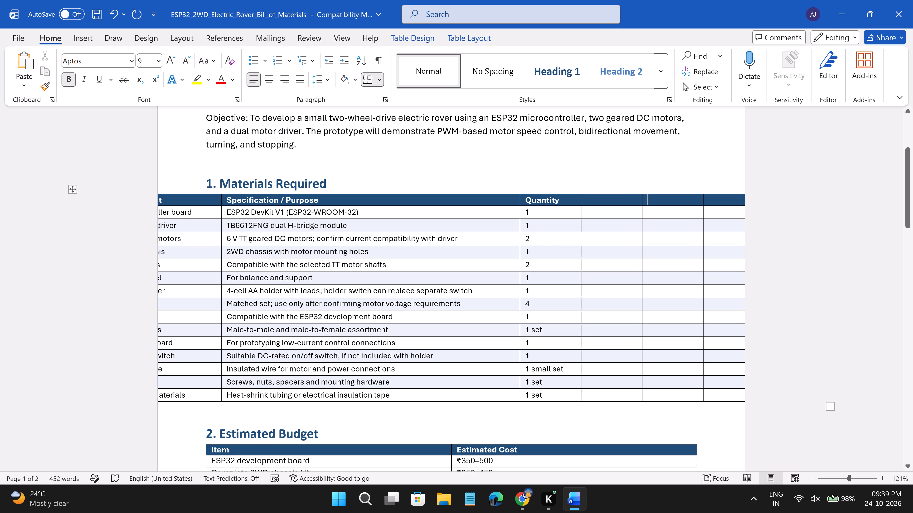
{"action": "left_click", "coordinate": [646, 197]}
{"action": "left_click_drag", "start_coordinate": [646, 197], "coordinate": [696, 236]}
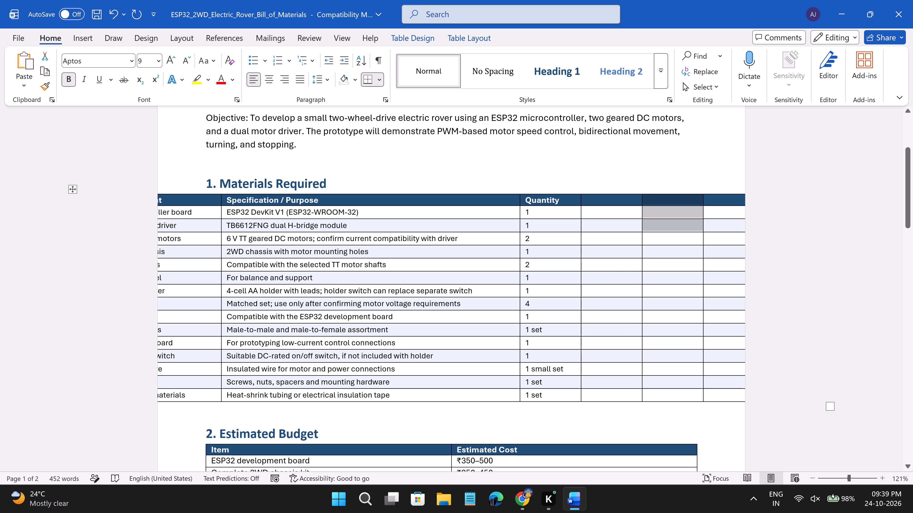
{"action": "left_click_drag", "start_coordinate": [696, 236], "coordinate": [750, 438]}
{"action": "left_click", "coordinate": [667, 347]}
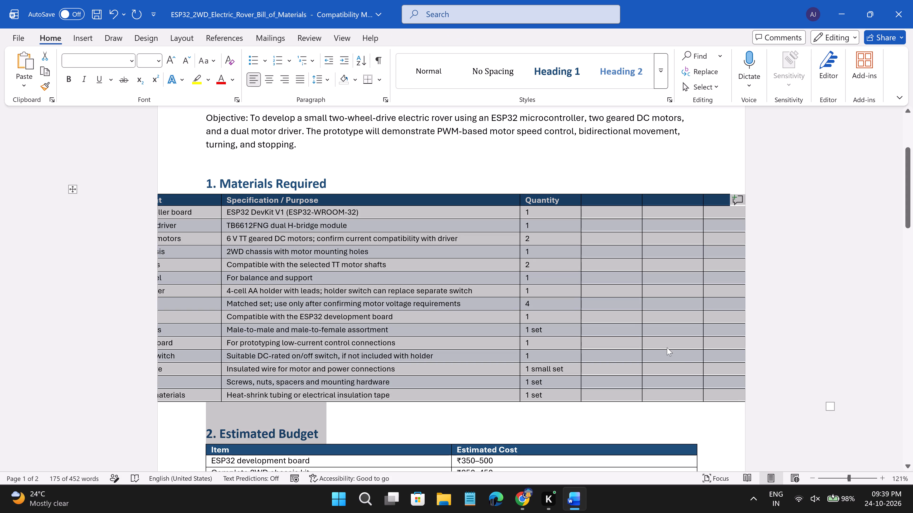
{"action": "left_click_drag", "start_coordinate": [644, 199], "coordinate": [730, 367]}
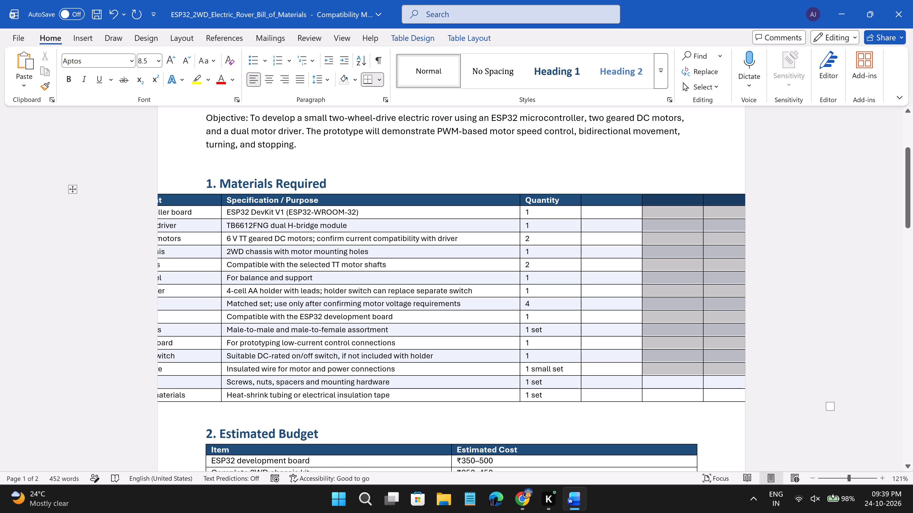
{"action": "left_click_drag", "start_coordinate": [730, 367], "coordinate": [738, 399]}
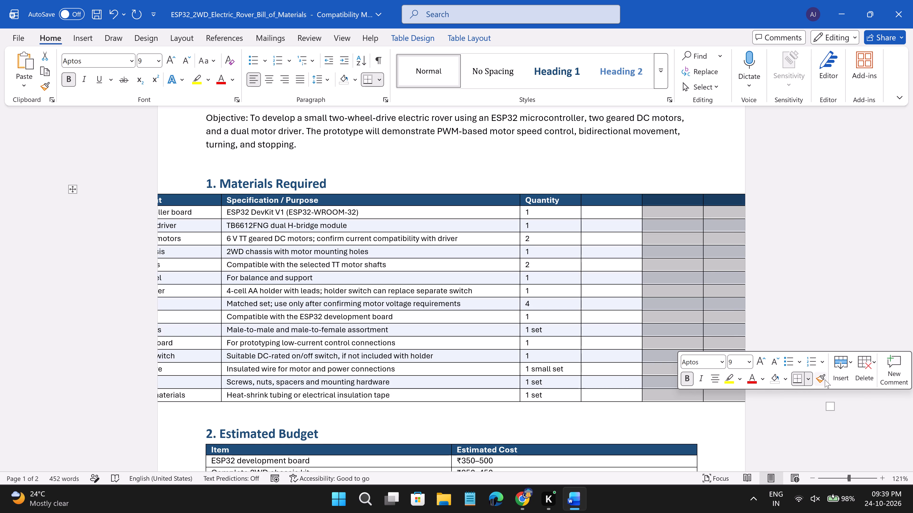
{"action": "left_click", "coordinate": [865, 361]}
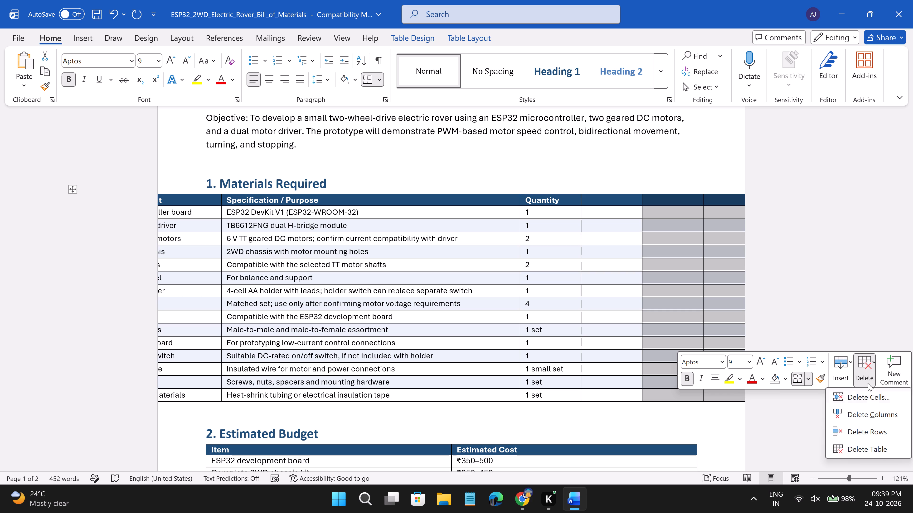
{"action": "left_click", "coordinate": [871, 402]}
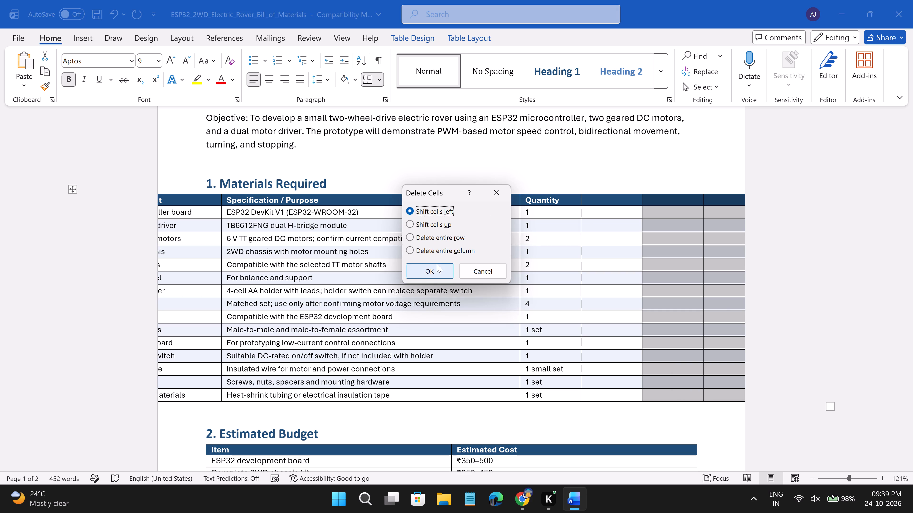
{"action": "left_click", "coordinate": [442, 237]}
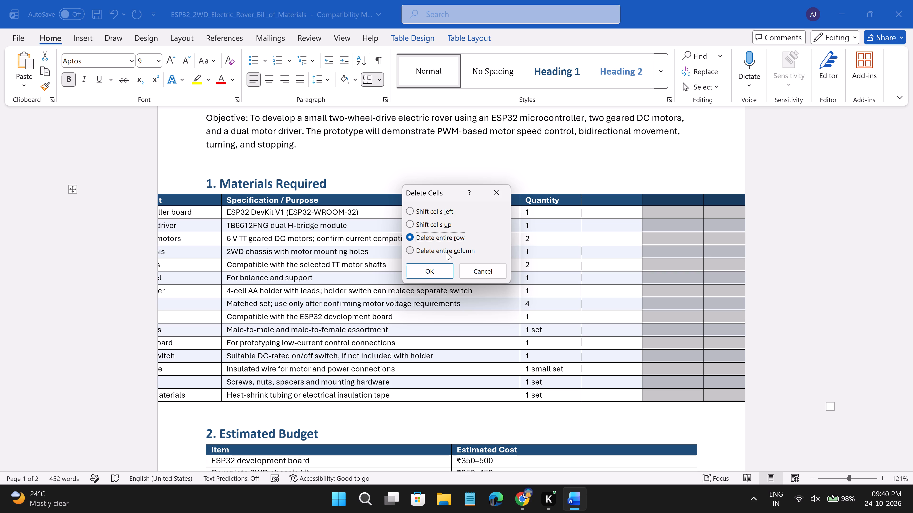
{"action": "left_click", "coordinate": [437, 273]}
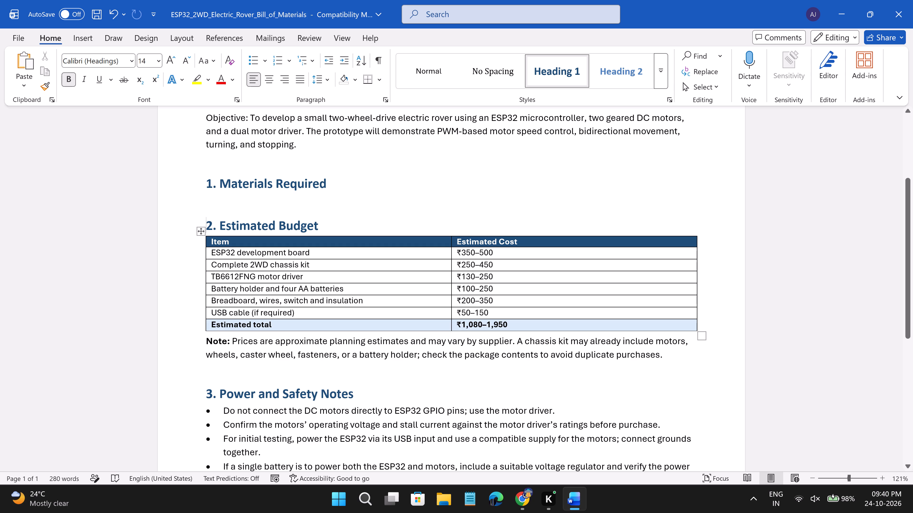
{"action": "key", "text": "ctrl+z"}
Undo the insertion of the blank columns after Quantity in the Materials Required table.
{"action": "scroll", "coordinate": [542, 304], "scroll_direction": "down", "scroll_amount": 1}
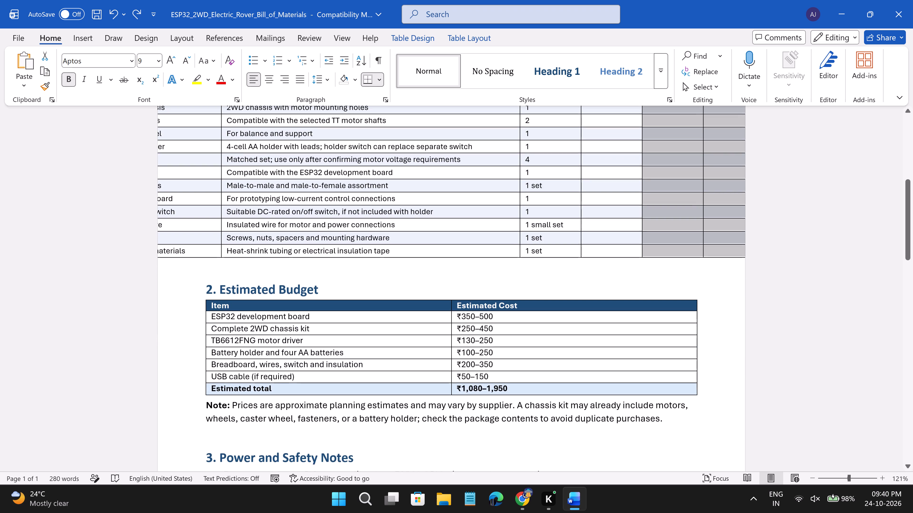
{"action": "scroll", "coordinate": [542, 304], "scroll_direction": "down", "scroll_amount": 1}
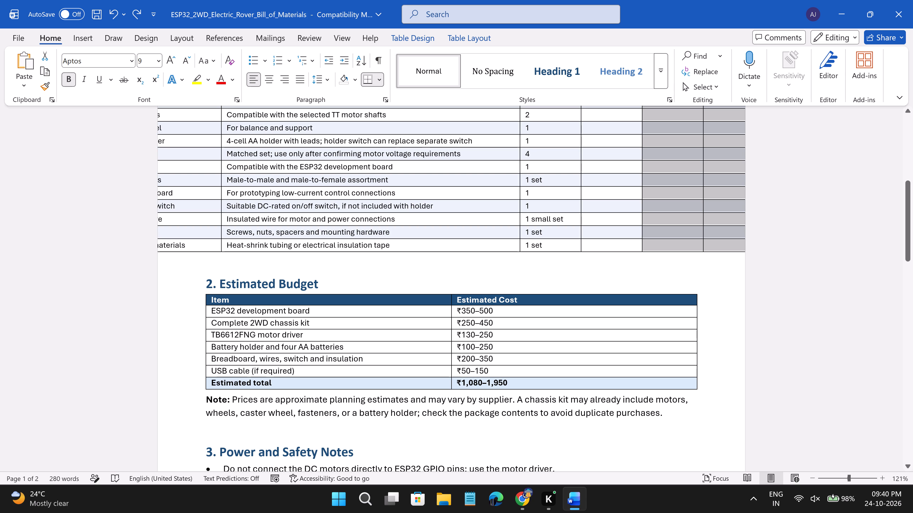
{"action": "scroll", "coordinate": [542, 304], "scroll_direction": "up", "scroll_amount": 2}
{"action": "scroll", "coordinate": [542, 304], "scroll_direction": "right", "scroll_amount": 1}
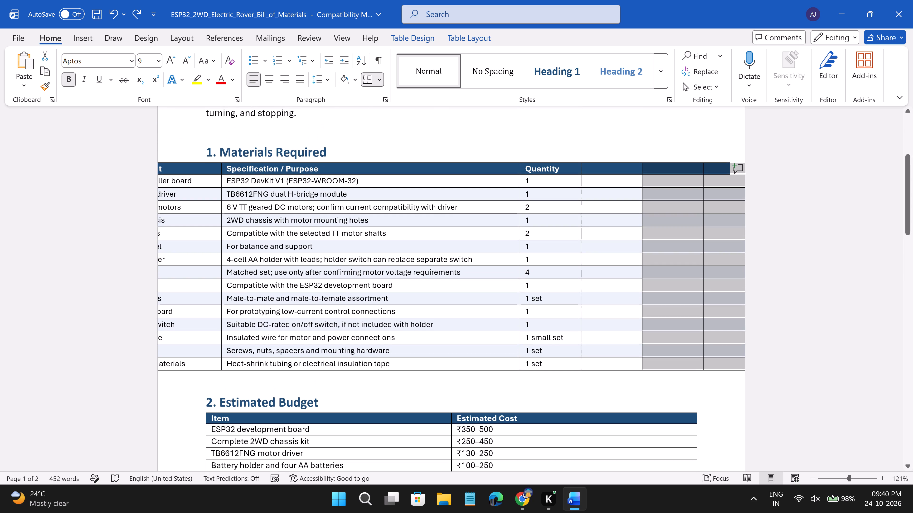
{"action": "scroll", "coordinate": [542, 304], "scroll_direction": "right", "scroll_amount": 1}
{"action": "left_click", "coordinate": [679, 154]}
{"action": "left_click", "coordinate": [680, 170]}
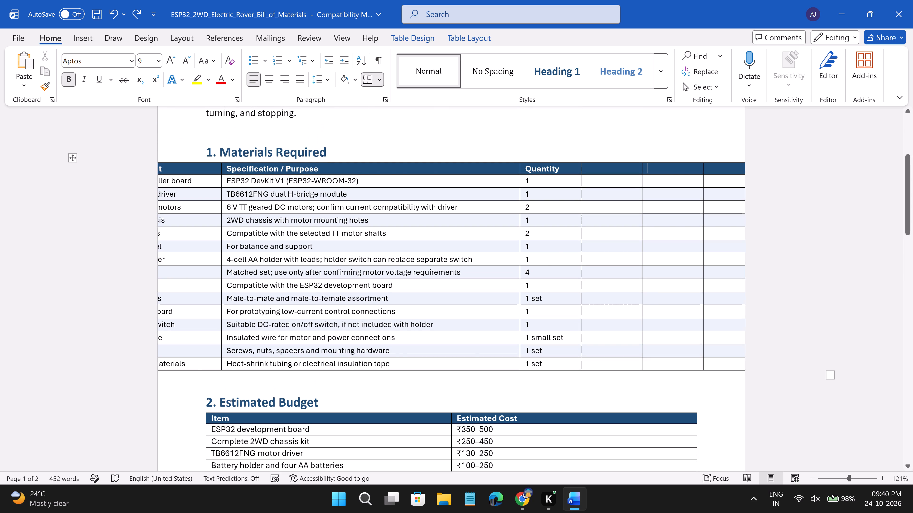
{"action": "key", "text": "ctrl+z"}
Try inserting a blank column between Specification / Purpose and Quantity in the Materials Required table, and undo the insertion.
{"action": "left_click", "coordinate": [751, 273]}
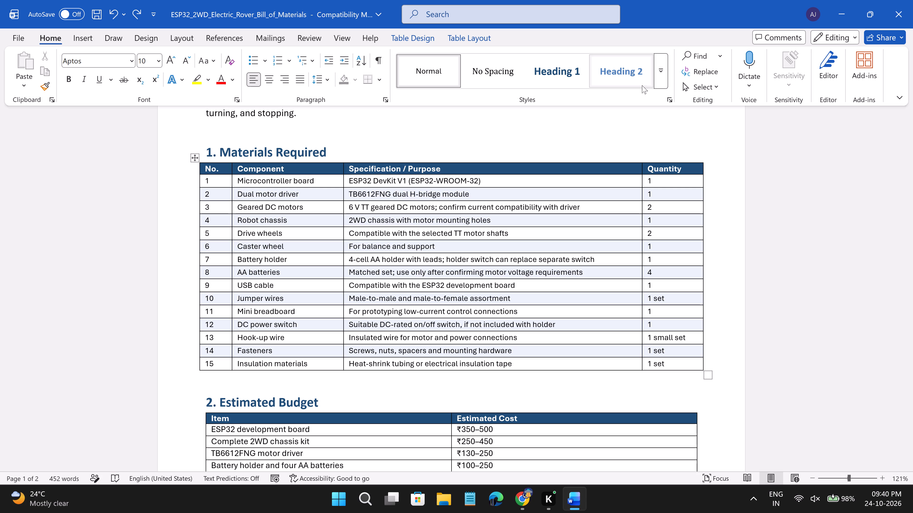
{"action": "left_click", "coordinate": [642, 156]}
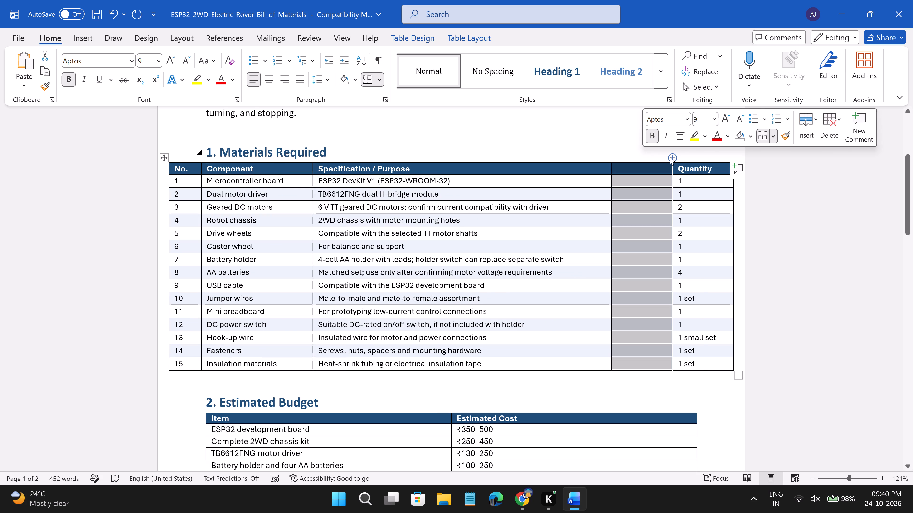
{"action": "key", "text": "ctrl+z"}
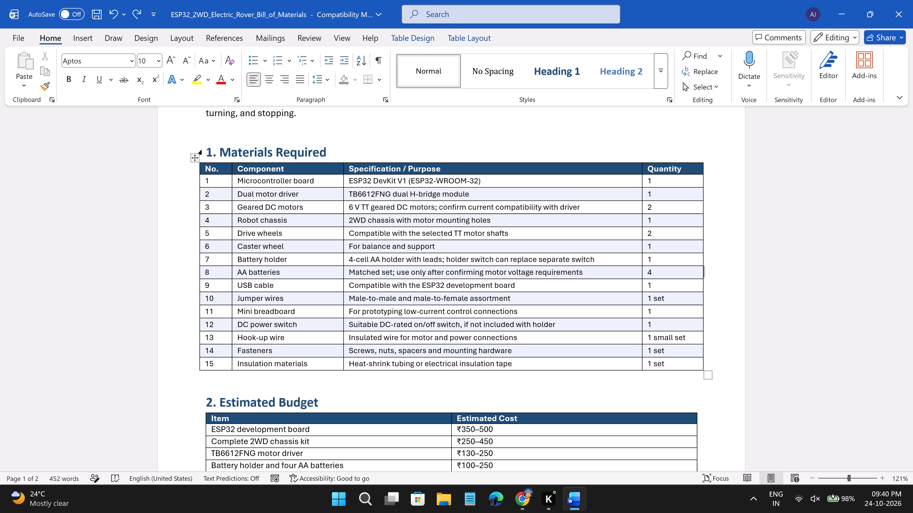
Review the rest of the document, from the Estimated Budget through to the expected outcome.
{"action": "scroll", "coordinate": [693, 359], "scroll_direction": "down", "scroll_amount": 1}
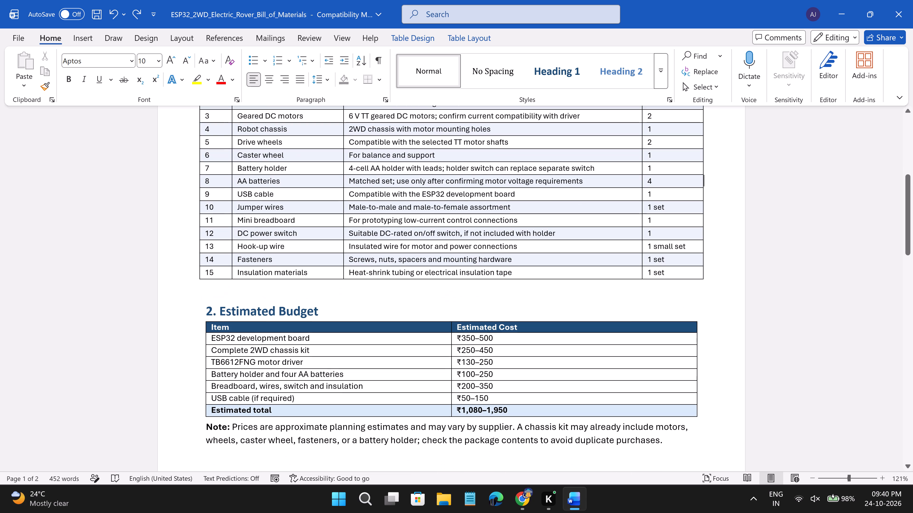
{"action": "scroll", "coordinate": [458, 349], "scroll_direction": "down", "scroll_amount": 7}
{"action": "scroll", "coordinate": [458, 349], "scroll_direction": "up", "scroll_amount": 1}
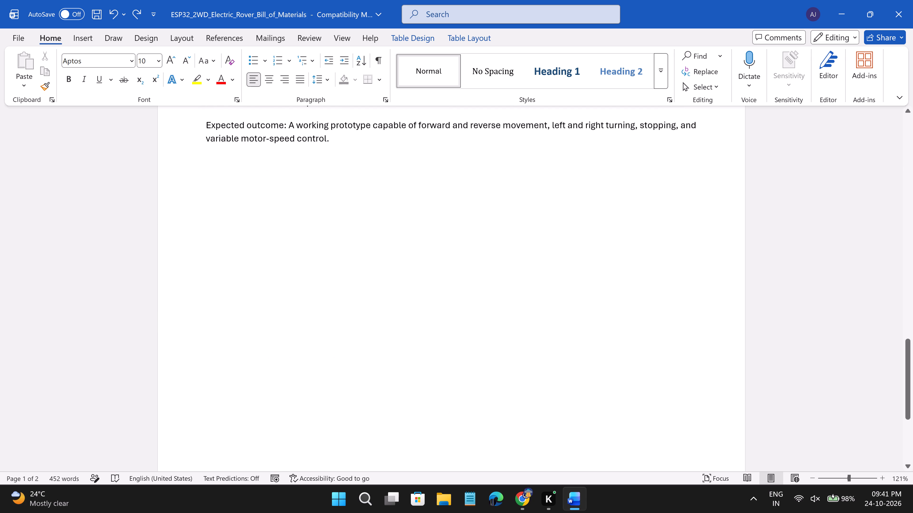
{"action": "scroll", "coordinate": [458, 349], "scroll_direction": "up", "scroll_amount": 11}
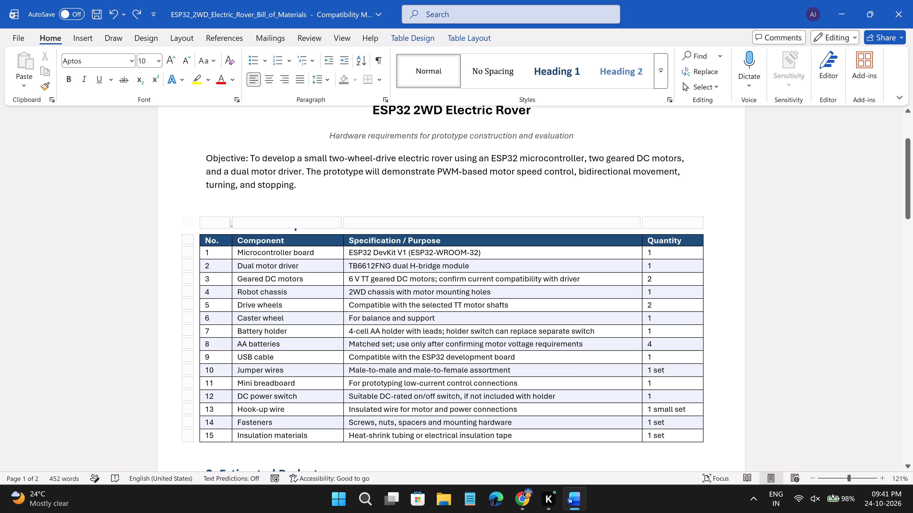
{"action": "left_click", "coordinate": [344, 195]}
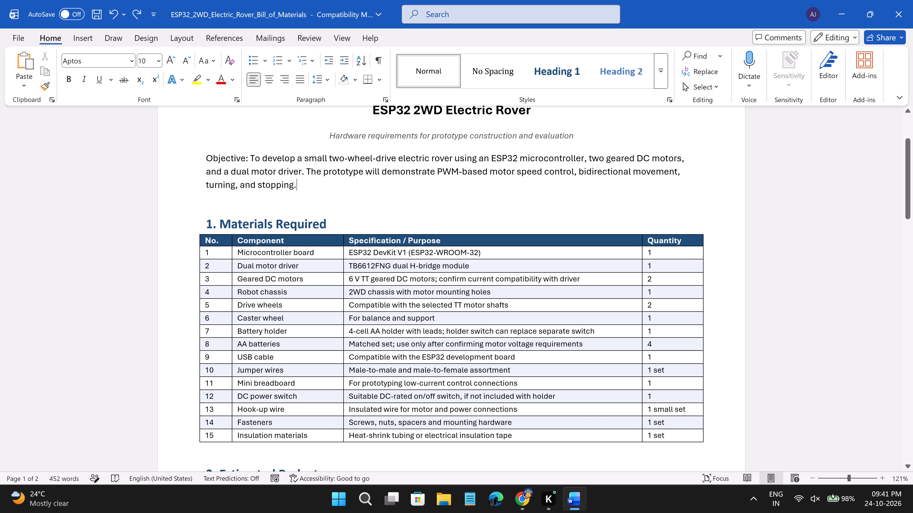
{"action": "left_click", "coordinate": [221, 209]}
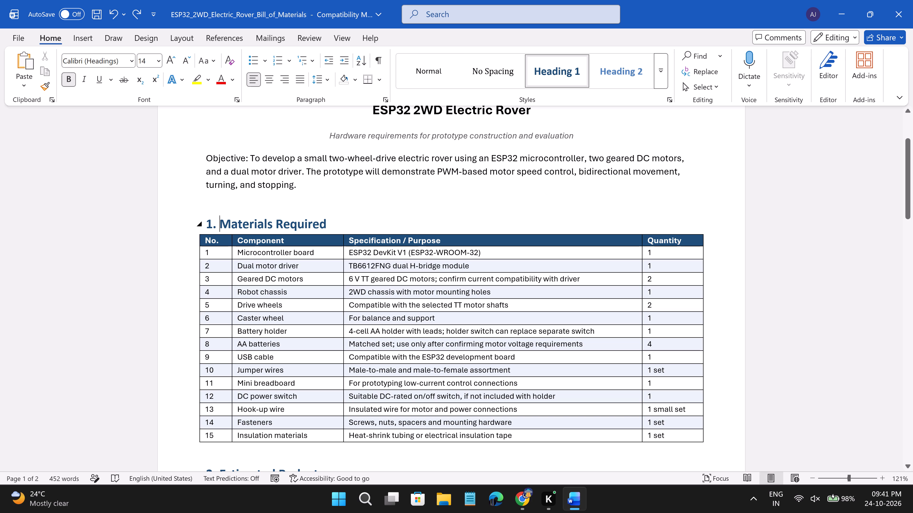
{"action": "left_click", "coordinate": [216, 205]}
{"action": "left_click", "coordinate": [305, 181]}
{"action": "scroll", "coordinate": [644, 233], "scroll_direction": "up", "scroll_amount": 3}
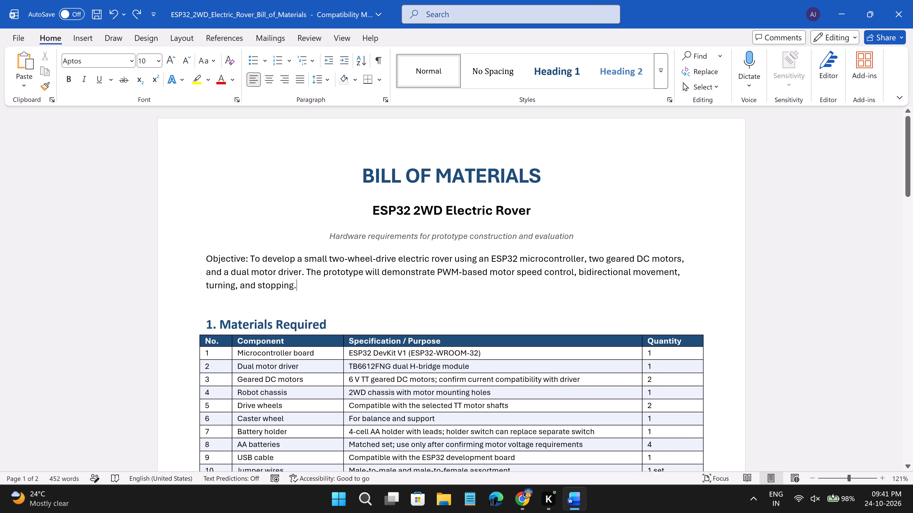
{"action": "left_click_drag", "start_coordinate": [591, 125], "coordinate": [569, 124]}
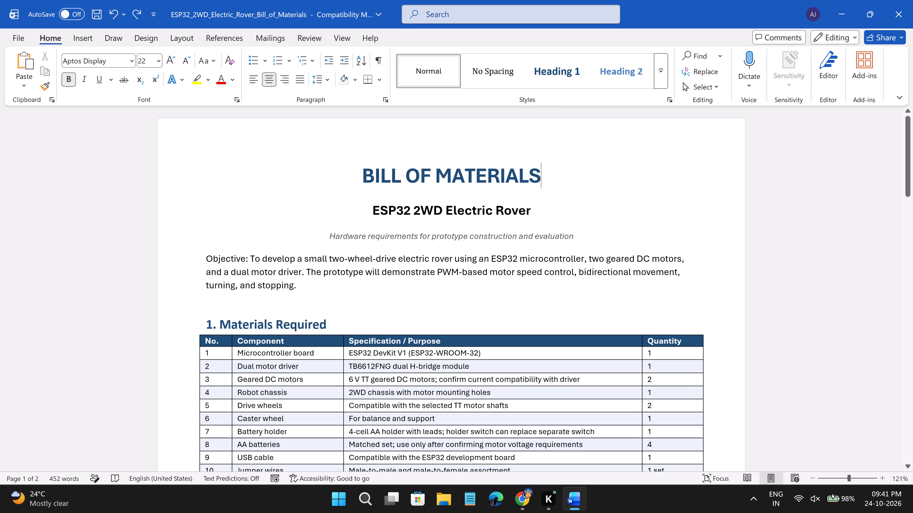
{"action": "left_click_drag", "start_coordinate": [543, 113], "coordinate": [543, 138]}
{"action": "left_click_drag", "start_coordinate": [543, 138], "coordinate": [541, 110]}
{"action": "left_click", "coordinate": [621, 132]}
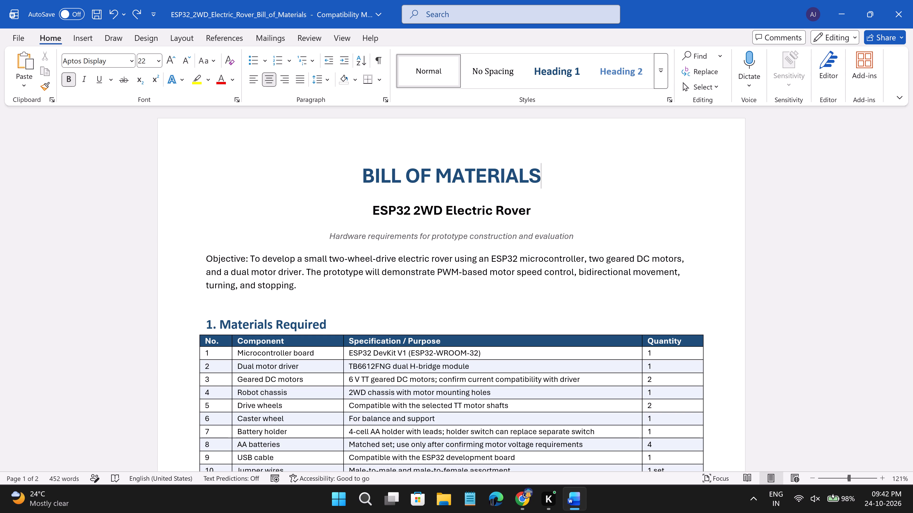
Set the Complete 2WD chassis kit's estimated cost to ₹250–350 in the Estimated Budget table.
{"action": "scroll", "coordinate": [542, 306], "scroll_direction": "down", "scroll_amount": 2}
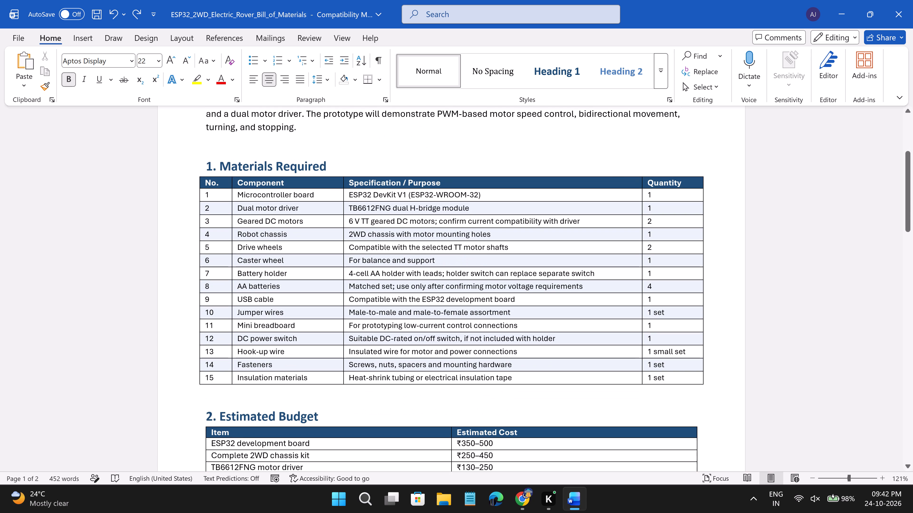
{"action": "scroll", "coordinate": [542, 306], "scroll_direction": "down", "scroll_amount": 3}
{"action": "scroll", "coordinate": [467, 228], "scroll_direction": "up", "scroll_amount": 1}
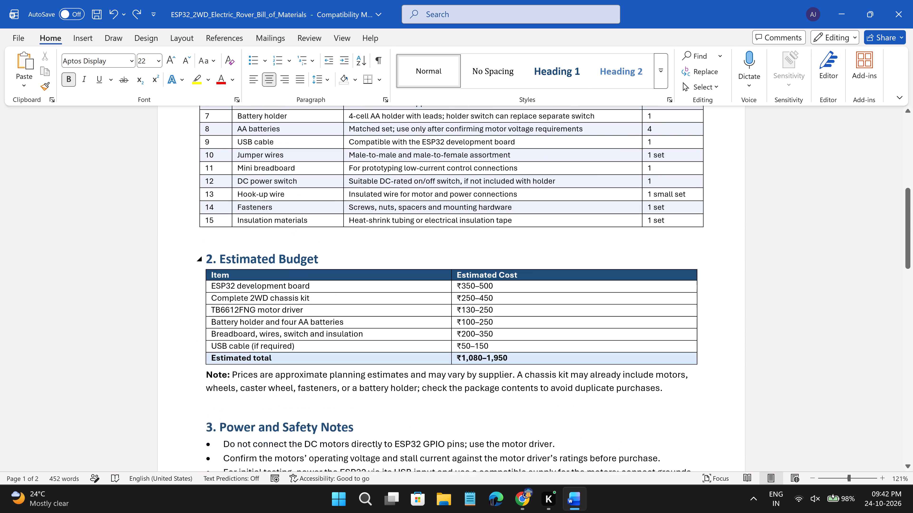
{"action": "scroll", "coordinate": [467, 228], "scroll_direction": "up", "scroll_amount": 1}
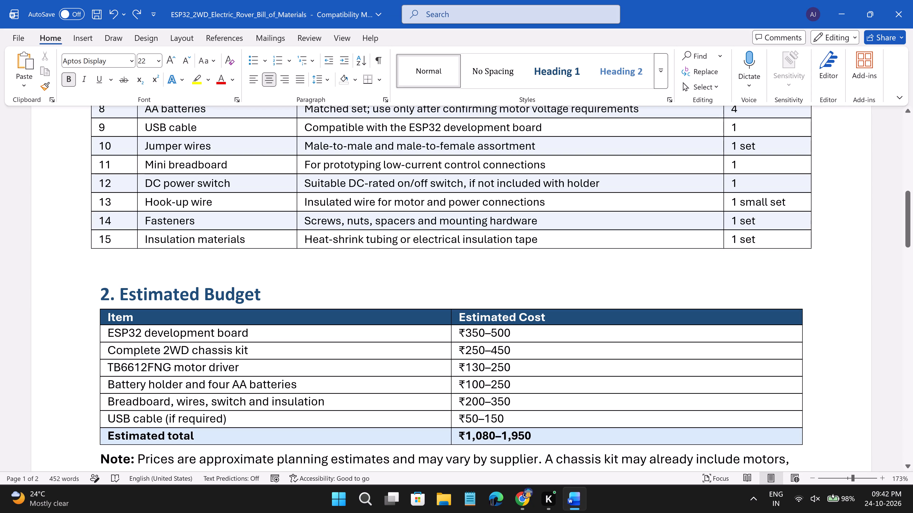
{"action": "left_click", "coordinate": [500, 350]}
{"action": "key", "text": "BackSpace"}
{"action": "key", "text": "3"}
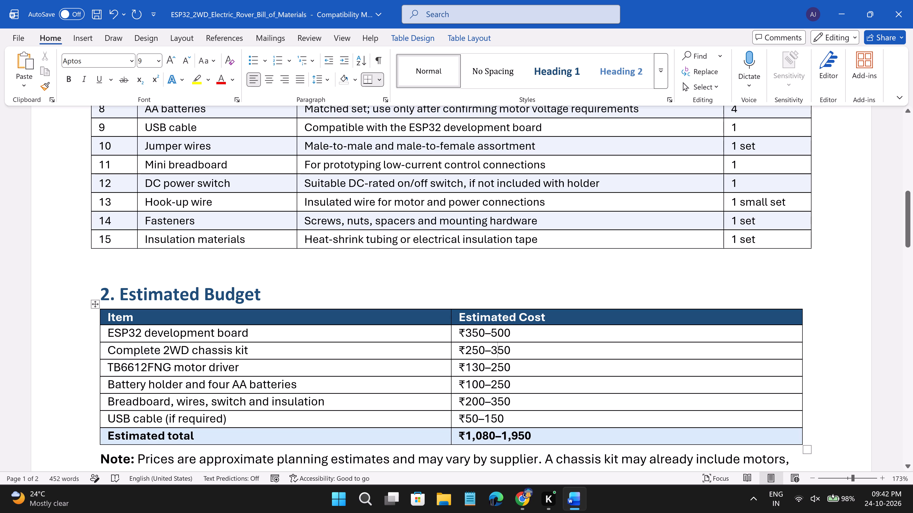
Set the estimated cost of the battery holder and four AA batteries to ₹100 in the Estimated Budget table.
{"action": "left_click_drag", "start_coordinate": [514, 385], "coordinate": [490, 386]}
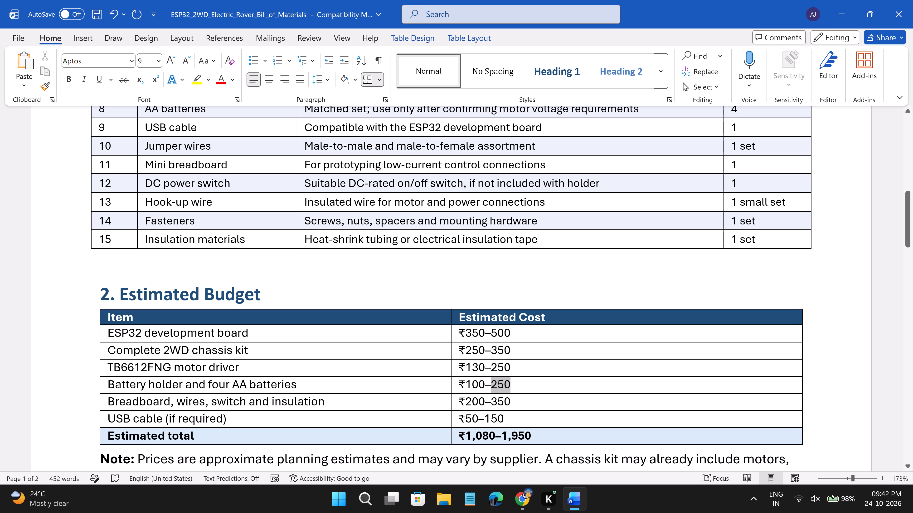
{"action": "left_click_drag", "start_coordinate": [490, 386], "coordinate": [485, 384]}
{"action": "key", "text": "BackSpace"}
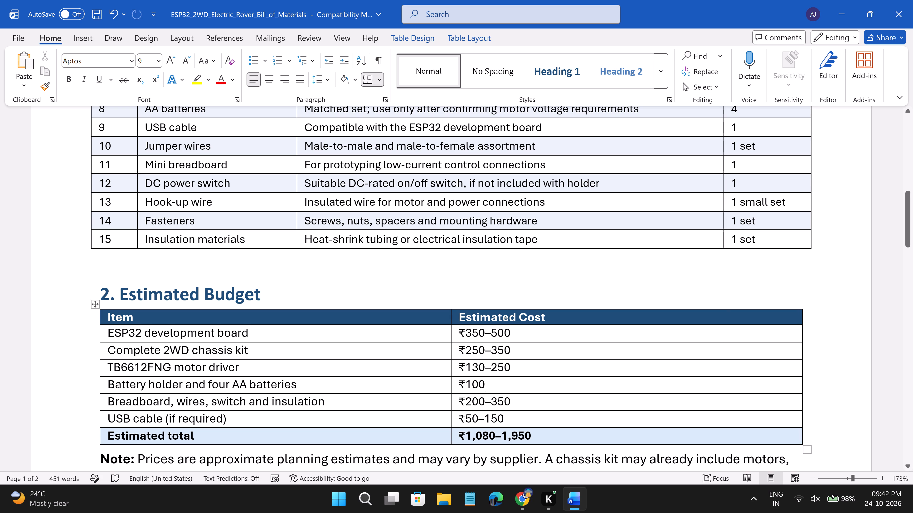
Set the estimated cost of the breadboard, wires, switch and insulation to ₹200 in the Estimated Budget table.
{"action": "scroll", "coordinate": [554, 431], "scroll_direction": "down", "scroll_amount": 1}
{"action": "left_click_drag", "start_coordinate": [523, 378], "coordinate": [492, 379]}
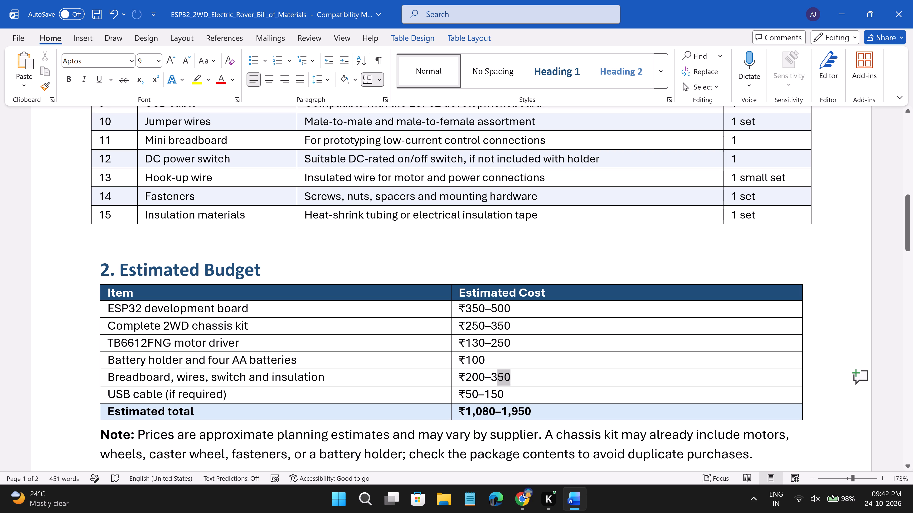
{"action": "left_click_drag", "start_coordinate": [492, 379], "coordinate": [497, 379]}
{"action": "left_click_drag", "start_coordinate": [497, 379], "coordinate": [484, 379]}
{"action": "key", "text": "BackSpace"}
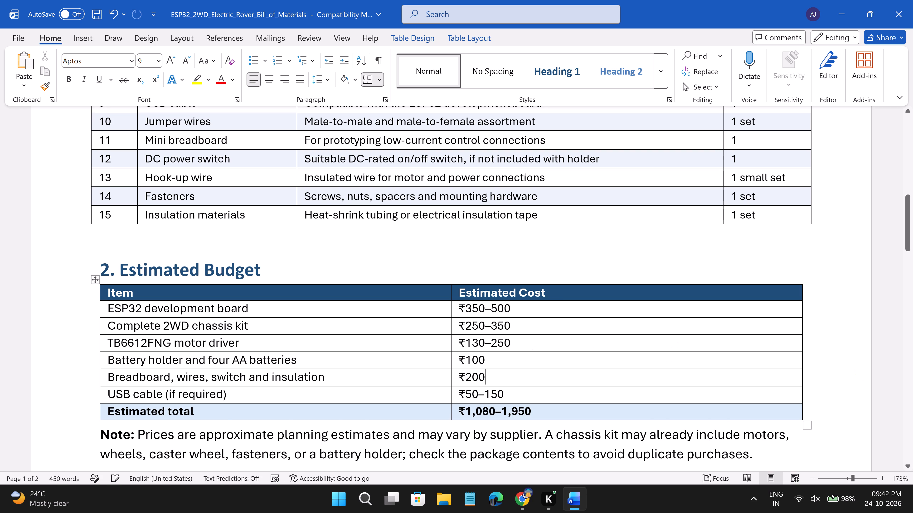
Review the Materials Required table against the items and costs in the Estimated Budget table.
{"action": "scroll", "coordinate": [648, 399], "scroll_direction": "down", "scroll_amount": 1}
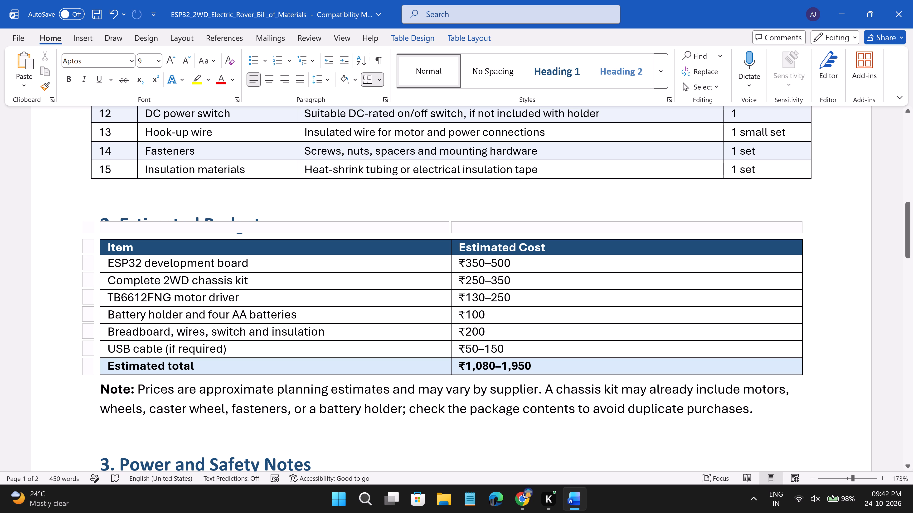
{"action": "scroll", "coordinate": [488, 260], "scroll_direction": "up", "scroll_amount": 3}
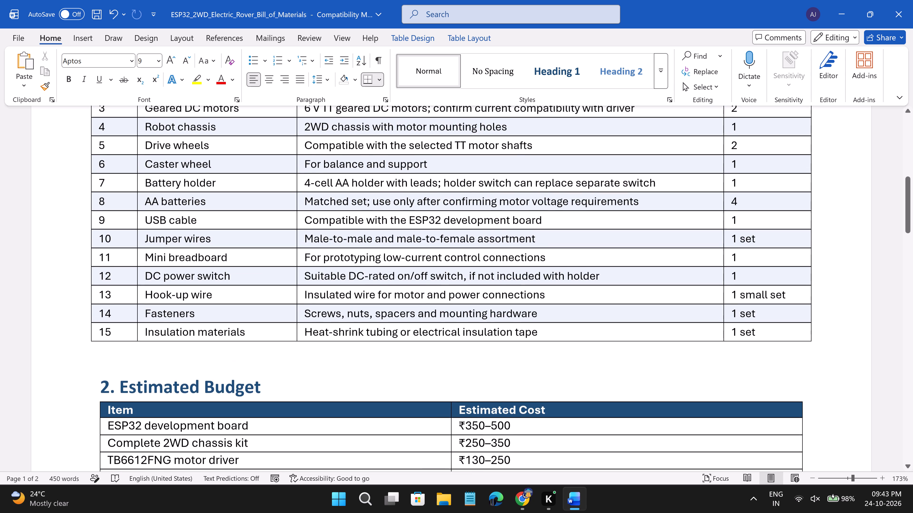
{"action": "scroll", "coordinate": [488, 260], "scroll_direction": "up", "scroll_amount": 2}
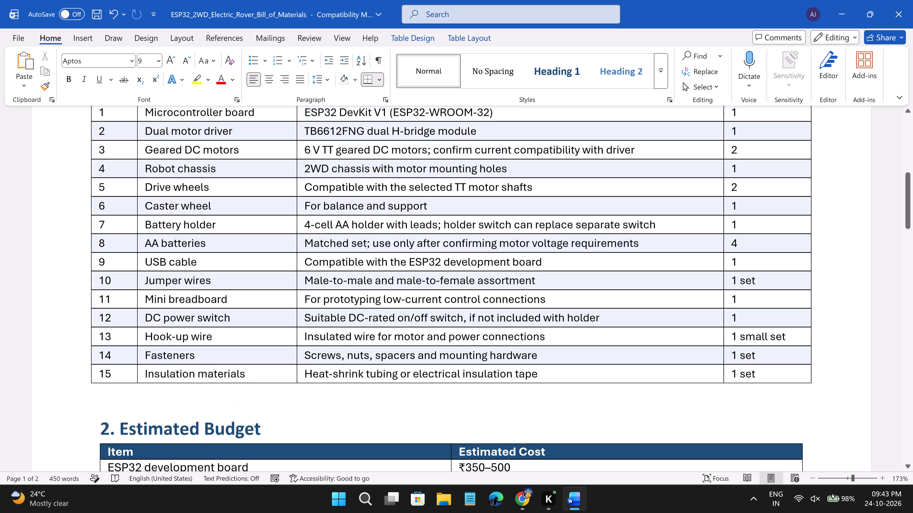
{"action": "scroll", "coordinate": [488, 260], "scroll_direction": "up", "scroll_amount": 1}
{"action": "scroll", "coordinate": [488, 260], "scroll_direction": "down", "scroll_amount": 2}
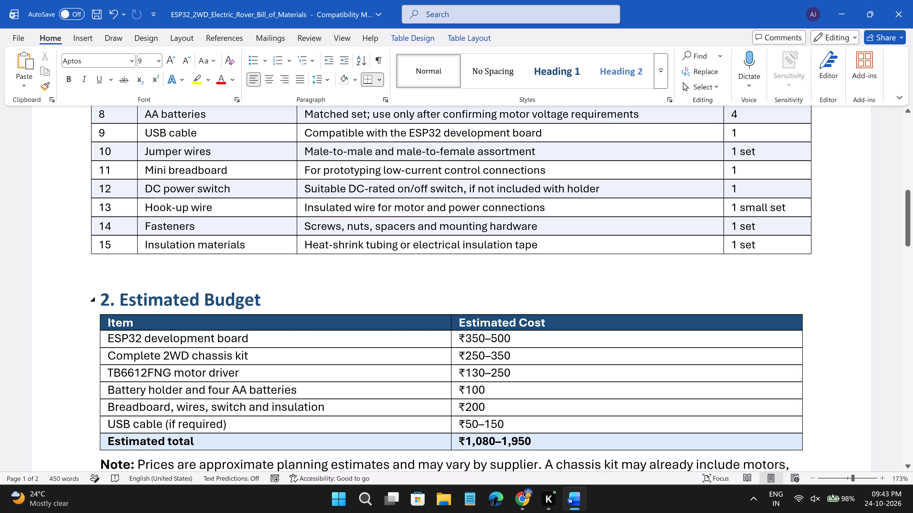
{"action": "scroll", "coordinate": [488, 260], "scroll_direction": "down", "scroll_amount": 1}
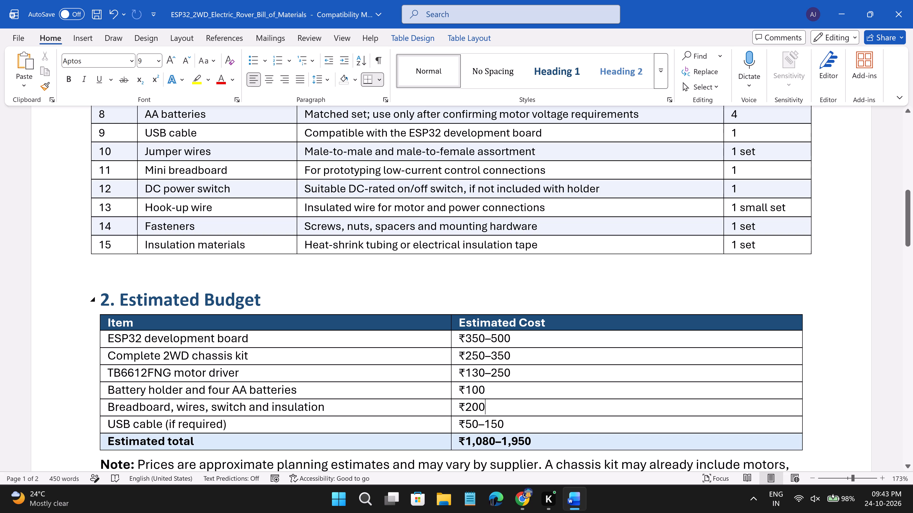
Switch to Chrome and check the chassis kit prices in the Robocraze acrylic chassis kit results, then return to Word.
{"action": "key", "text": "alt+Tab"}
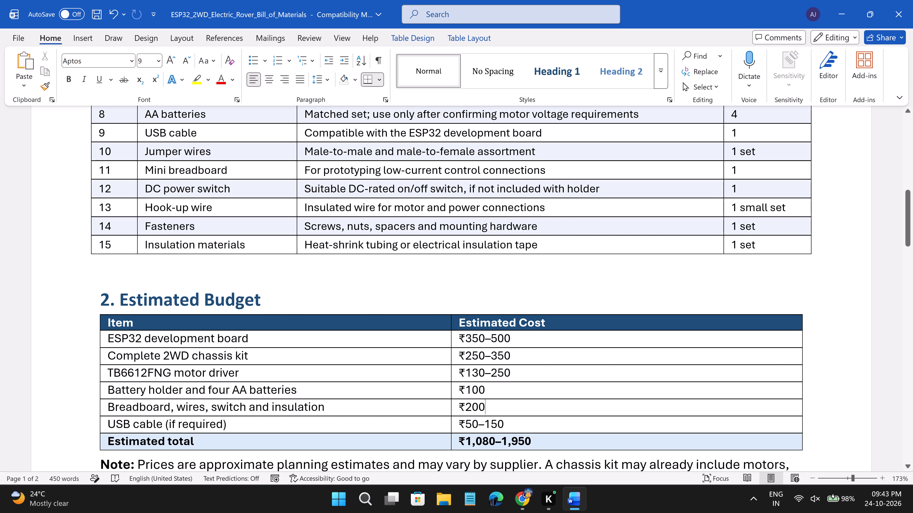
{"action": "left_click", "coordinate": [458, 0]}
{"action": "scroll", "coordinate": [573, 207], "scroll_direction": "up", "scroll_amount": 3}
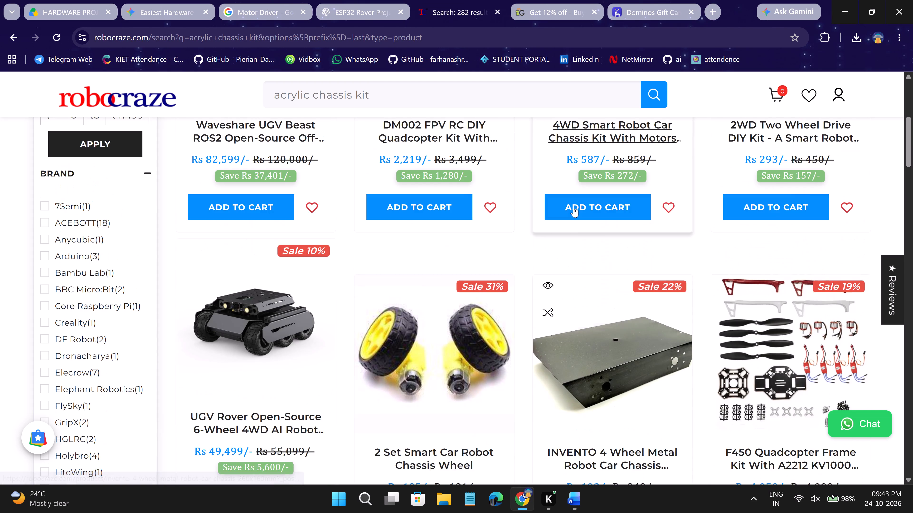
{"action": "scroll", "coordinate": [573, 207], "scroll_direction": "up", "scroll_amount": 3}
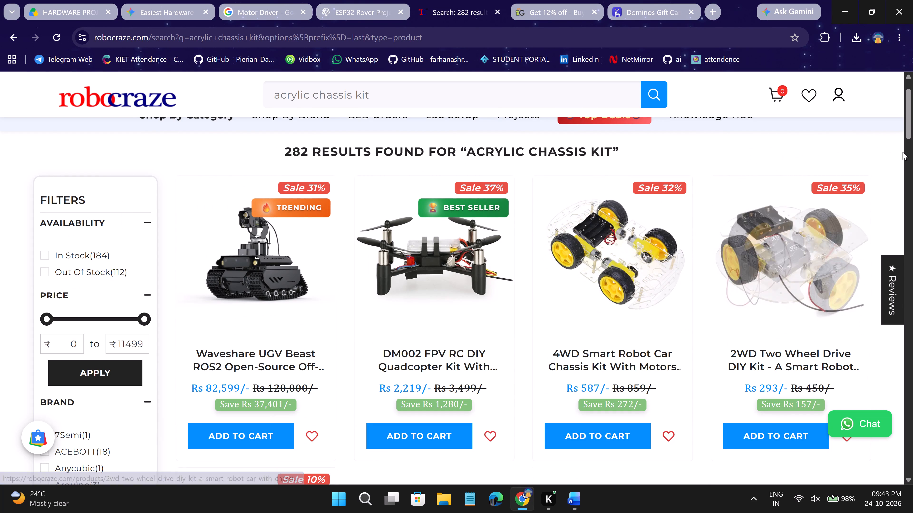
{"action": "scroll", "coordinate": [912, 178], "scroll_direction": "down", "scroll_amount": 1}
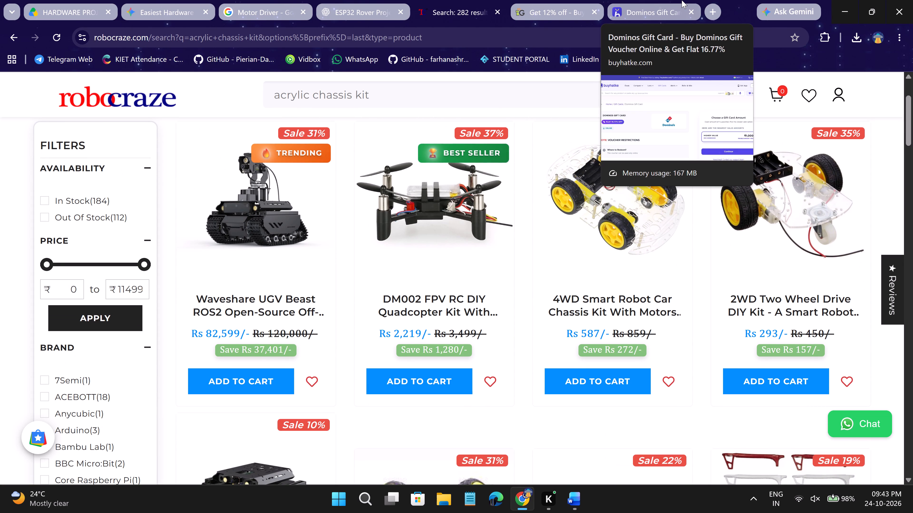
{"action": "key", "text": "alt+Tab"}
{"action": "key", "text": "alt+Tab"}
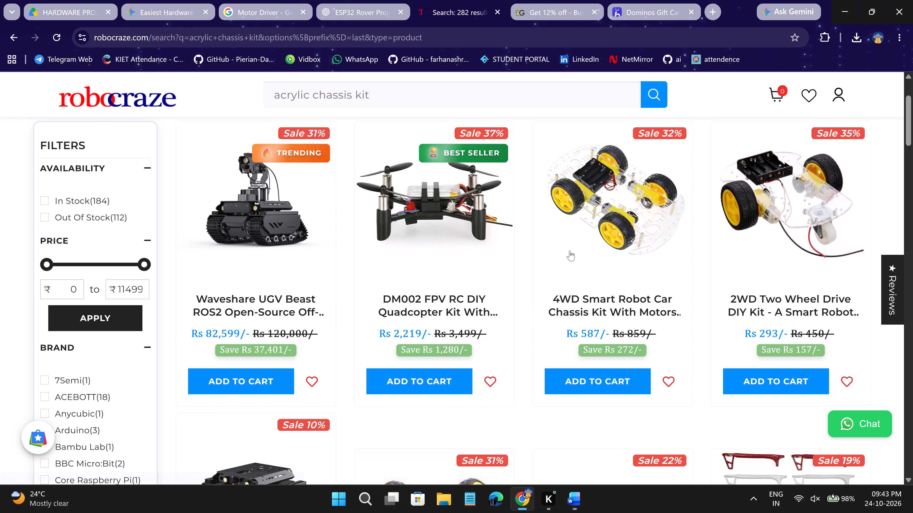
{"action": "key", "text": "alt+Tab"}
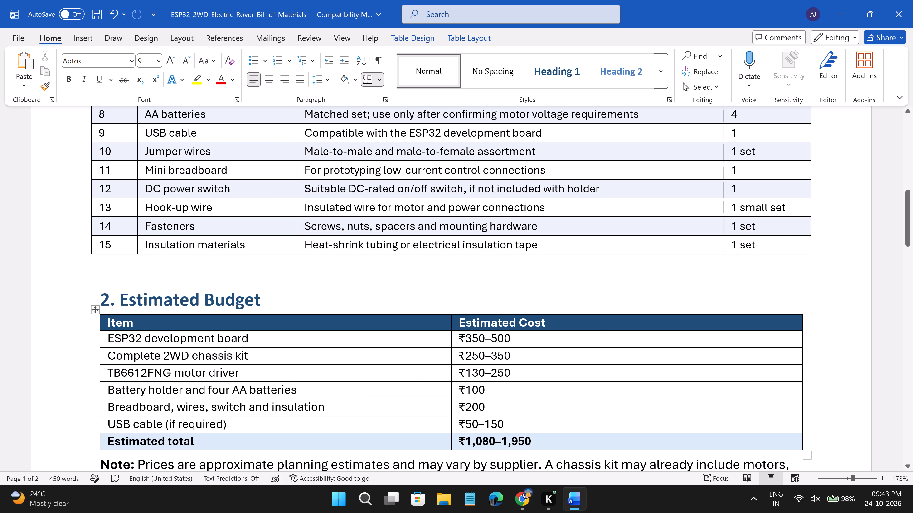
Set the Complete 2WD chassis kit's estimated cost to ₹300–350 in the Estimated Budget table.
{"action": "left_click", "coordinate": [480, 355]}
{"action": "key", "text": "BackSpace"}
{"action": "key", "text": "BackSpace"}
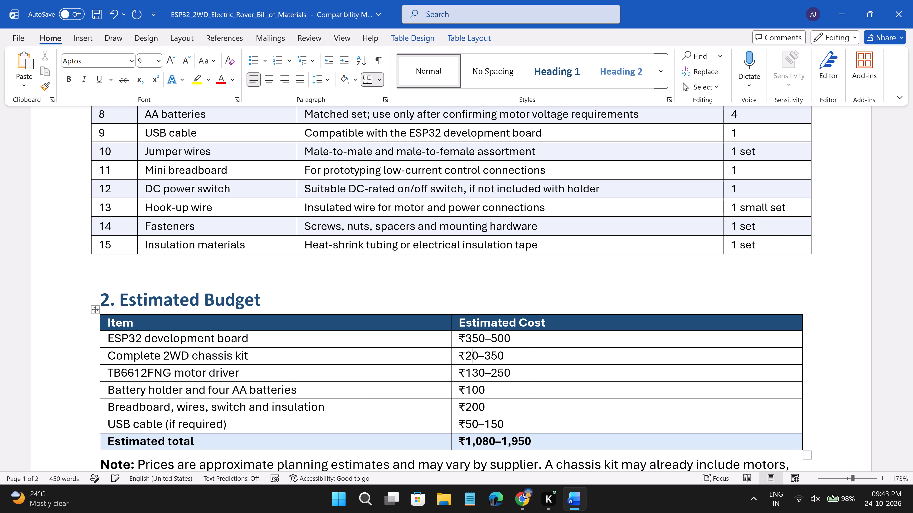
{"action": "type", "text": "30"}
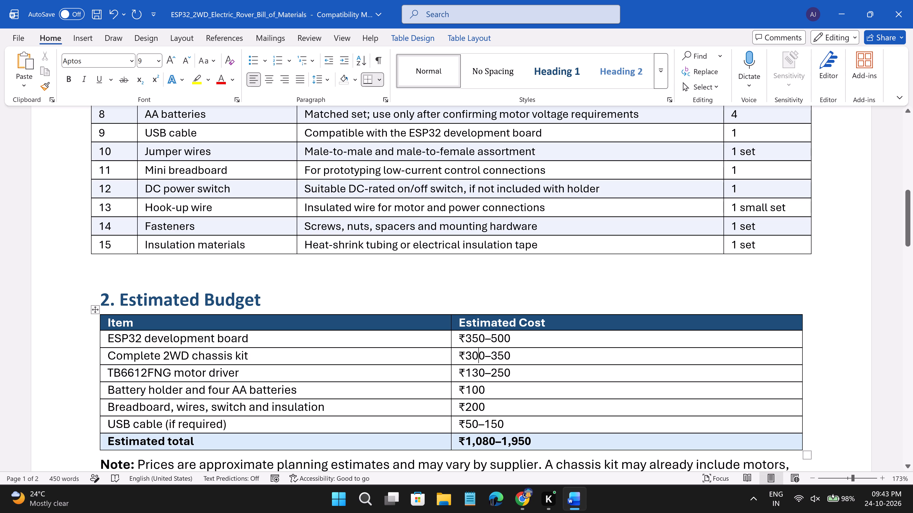
Search Robocraze in Chrome for the item name "TB6612FNG motor driver" copied from the budget table, and check its prices.
{"action": "left_click_drag", "start_coordinate": [109, 374], "coordinate": [185, 371]}
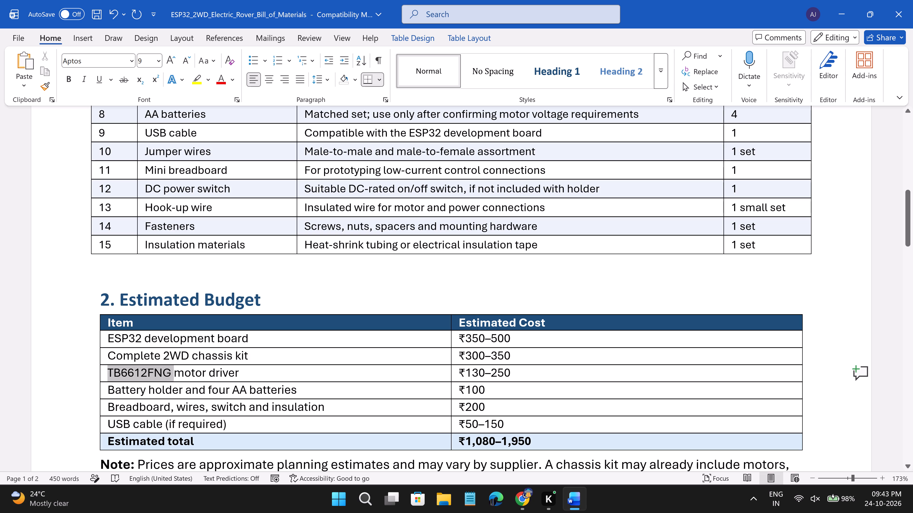
{"action": "left_click_drag", "start_coordinate": [185, 371], "coordinate": [240, 366]}
{"action": "key", "text": "ctrl+c"}
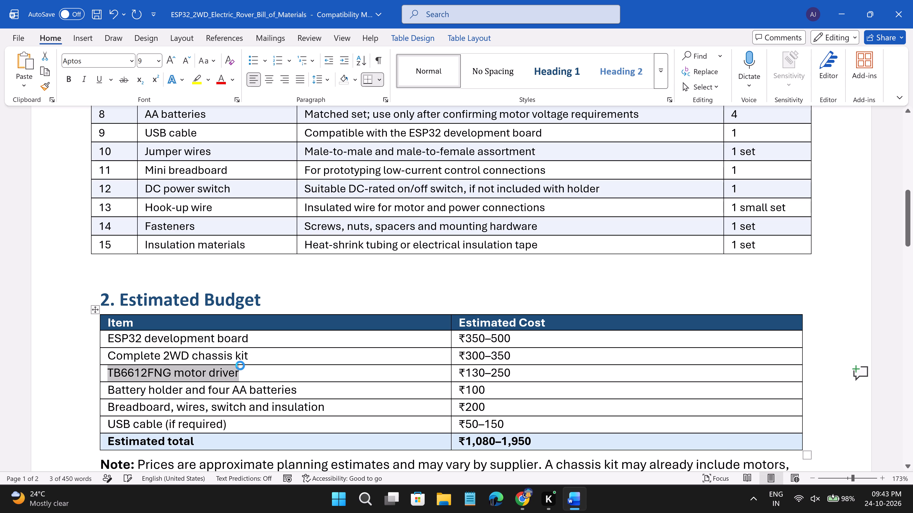
{"action": "key", "text": "alt+Tab"}
{"action": "left_click", "coordinate": [547, 98]}
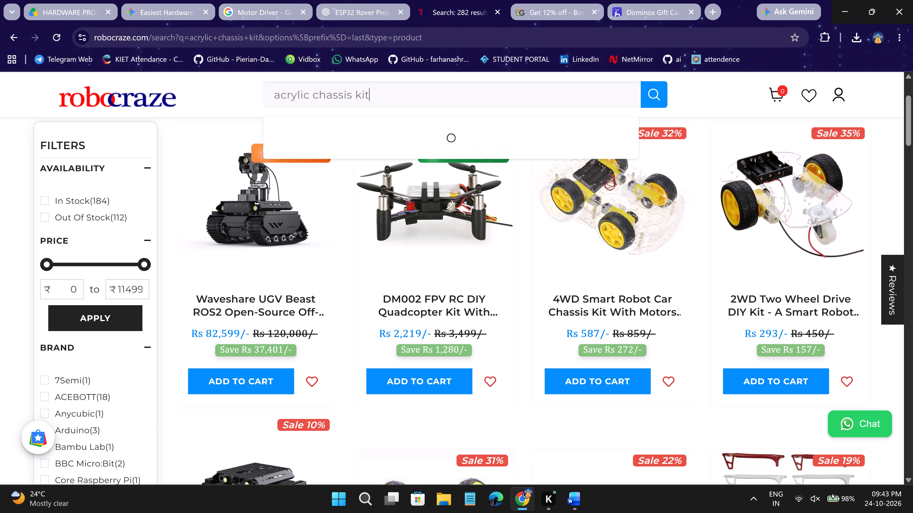
{"action": "key", "text": "ctrl+a"}
{"action": "key", "text": "ctrl+v"}
{"action": "key", "text": "Return"}
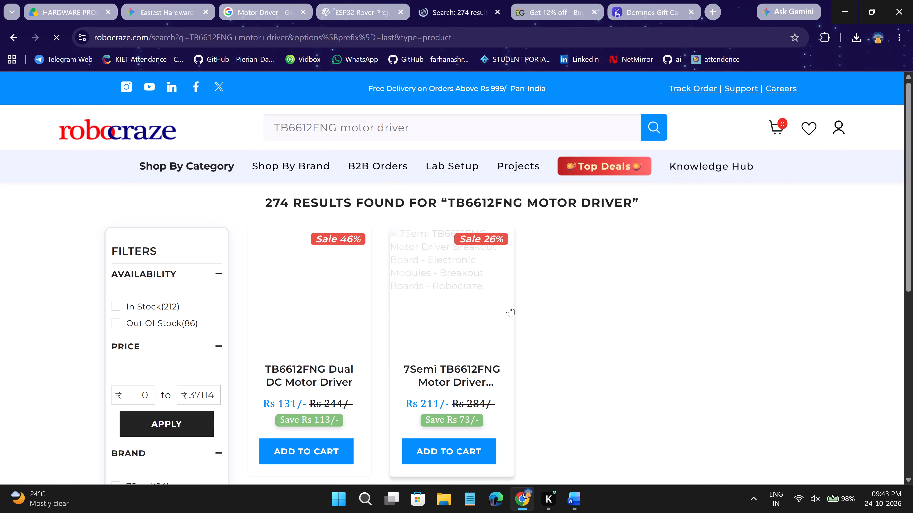
{"action": "scroll", "coordinate": [766, 370], "scroll_direction": "down", "scroll_amount": 1}
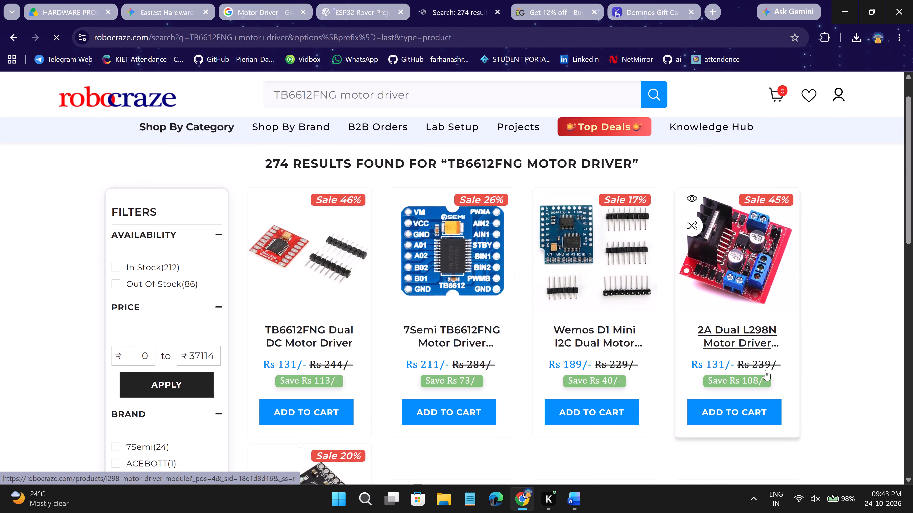
{"action": "scroll", "coordinate": [766, 370], "scroll_direction": "down", "scroll_amount": 1}
{"action": "key", "text": "alt+Tab"}
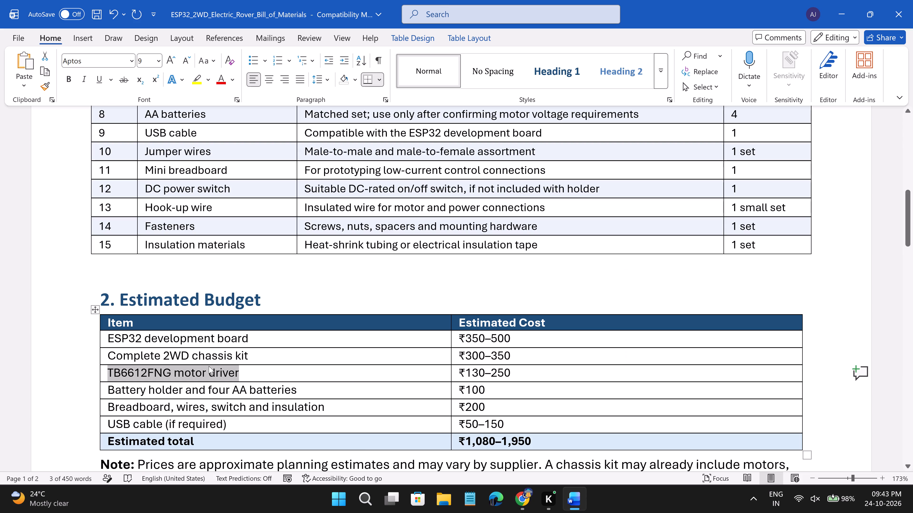
{"action": "key", "text": "alt+Tab"}
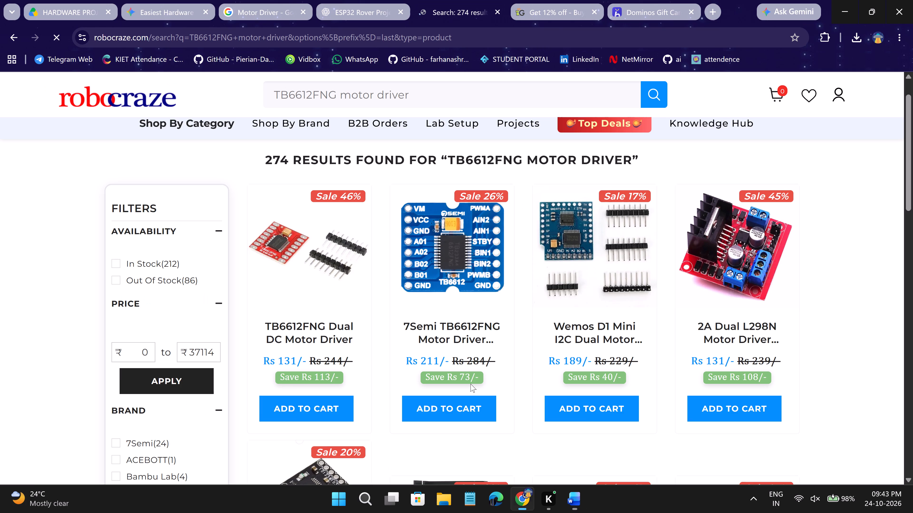
{"action": "key", "text": "alt+Tab"}
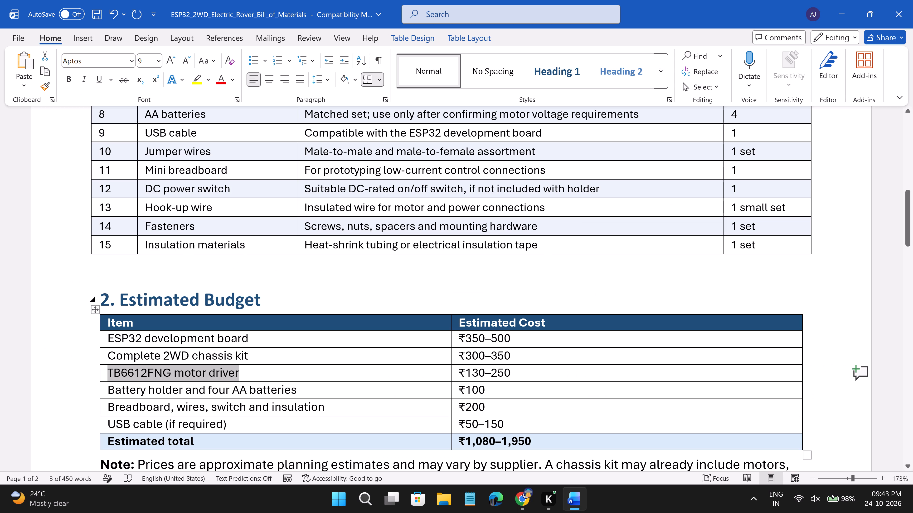
Set the TB6612FNG motor driver's estimated cost to ₹130–200 in the Estimated Budget table.
{"action": "left_click", "coordinate": [504, 370]}
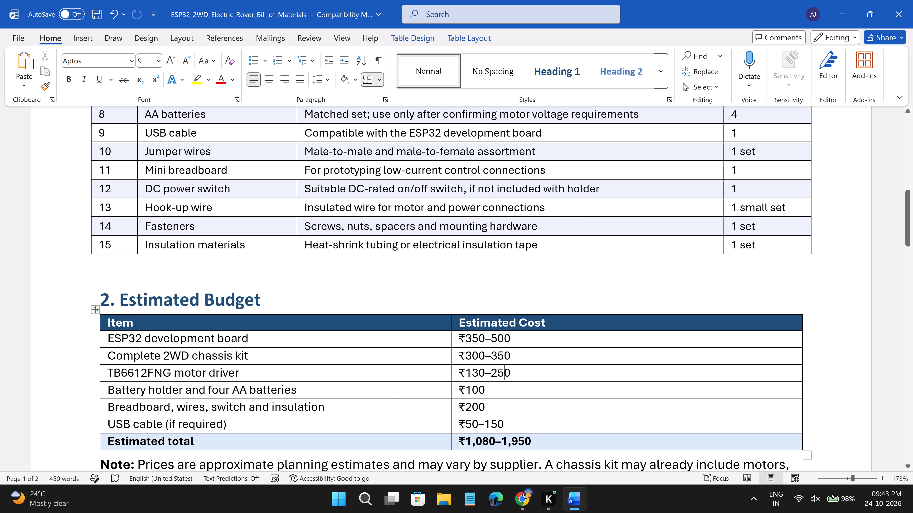
{"action": "key", "text": "BackSpace"}
{"action": "key", "text": "0"}
Compare the motor driver listings in Chrome with the Word document, and review its materials and budget tables.
{"action": "key", "text": "alt+Tab"}
{"action": "key", "text": "alt+Tab"}
{"action": "key", "text": "alt+Tab"}
{"action": "key", "text": "alt+Tab"}
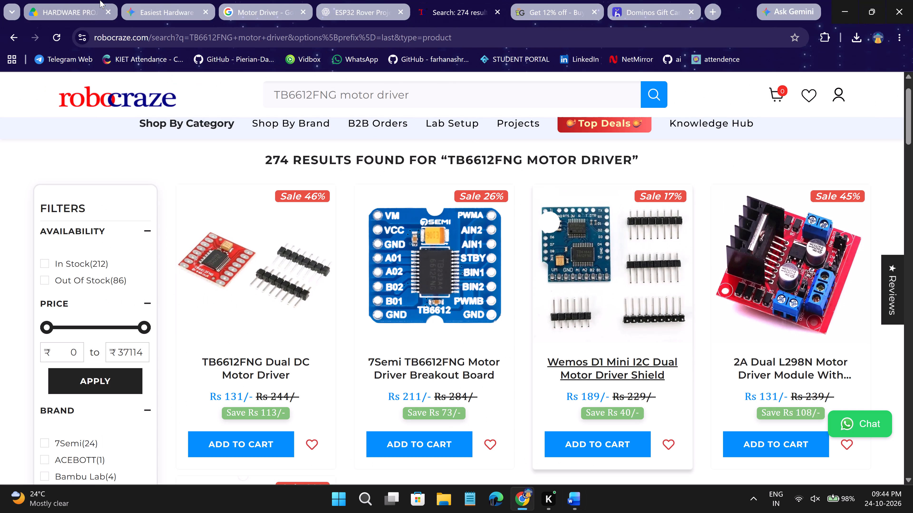
{"action": "scroll", "coordinate": [238, 265], "scroll_direction": "up", "scroll_amount": 3}
{"action": "scroll", "coordinate": [238, 265], "scroll_direction": "down", "scroll_amount": 1}
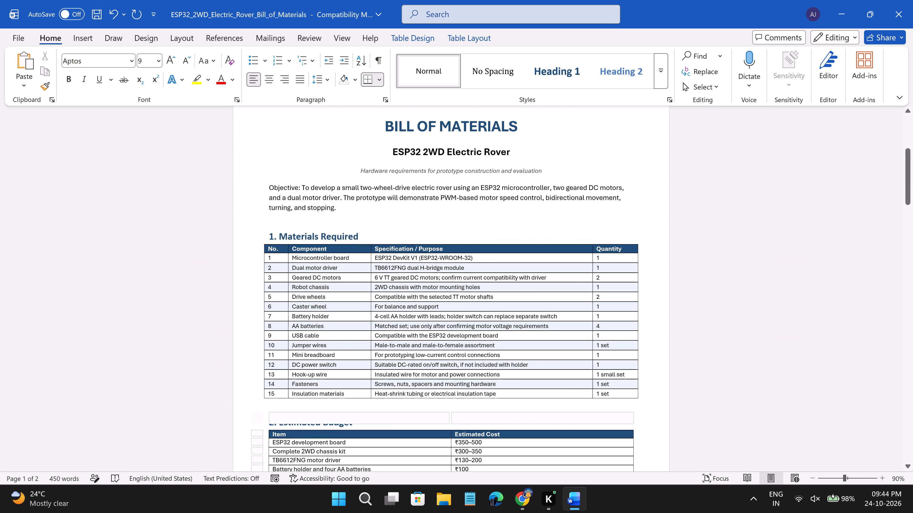
{"action": "scroll", "coordinate": [238, 265], "scroll_direction": "down", "scroll_amount": 3}
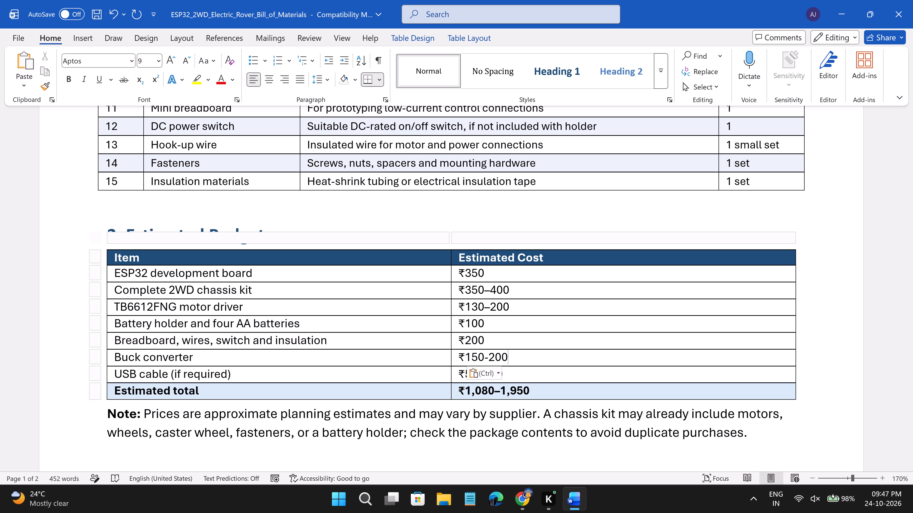
{"action": "scroll", "coordinate": [459, 285], "scroll_direction": "up", "scroll_amount": 2}
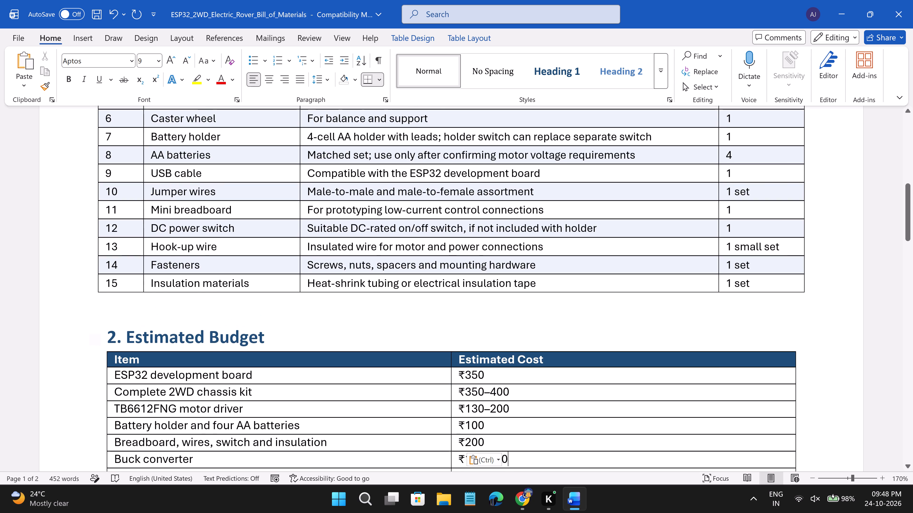
{"action": "scroll", "coordinate": [459, 285], "scroll_direction": "up", "scroll_amount": 1}
{"action": "scroll", "coordinate": [459, 285], "scroll_direction": "down", "scroll_amount": 3}
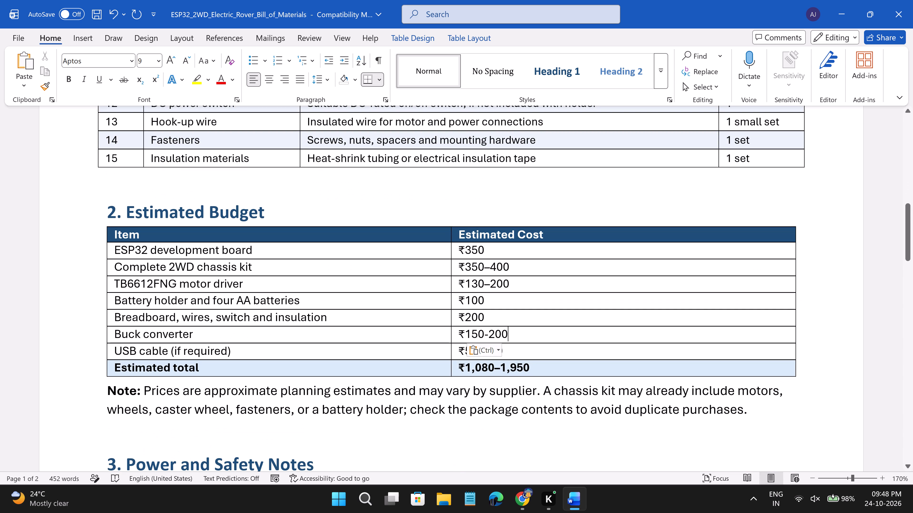
{"action": "left_click", "coordinate": [495, 358]}
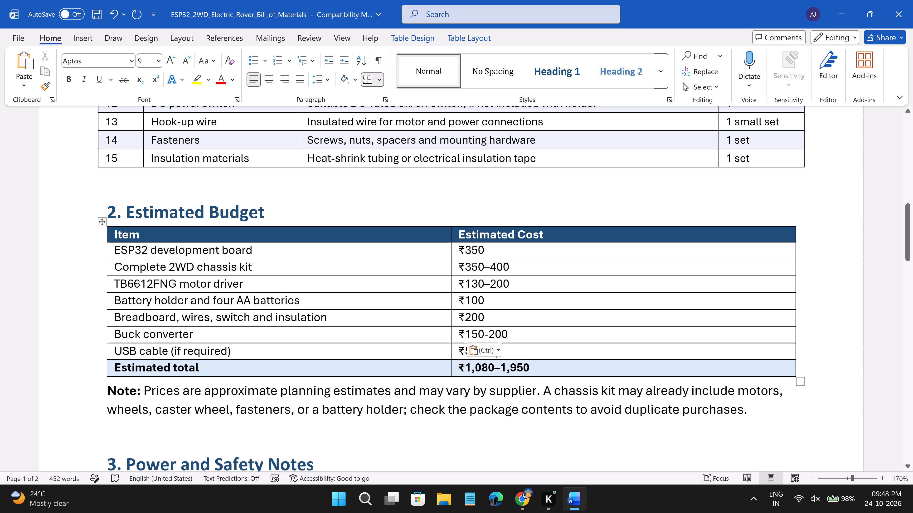
{"action": "left_click", "coordinate": [832, 189]}
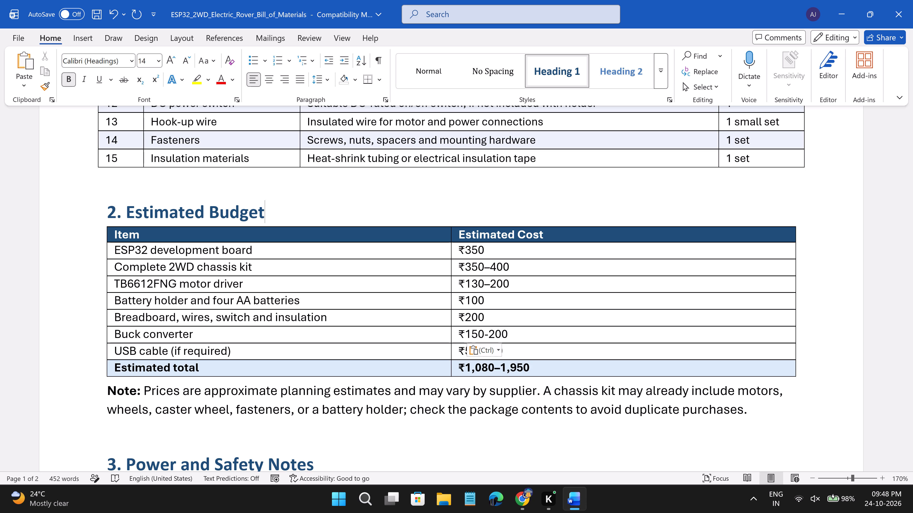
{"action": "left_click", "coordinate": [806, 235]}
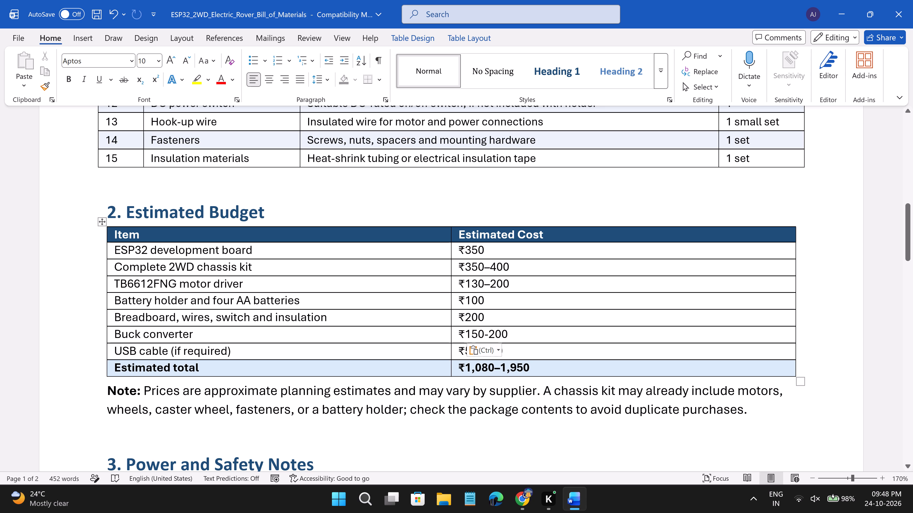
Set the Estimated total in the budget table to ₹1,300–1,450.
{"action": "left_click", "coordinate": [484, 366]}
{"action": "key", "text": "BackSpace"}
{"action": "key", "text": "3"}
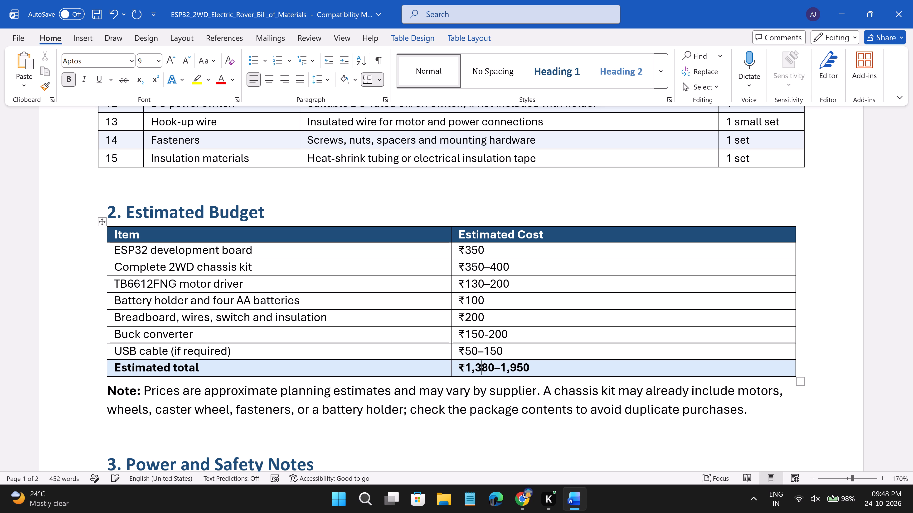
{"action": "key", "text": "Right"}
{"action": "key", "text": "BackSpace"}
{"action": "key", "text": "0"}
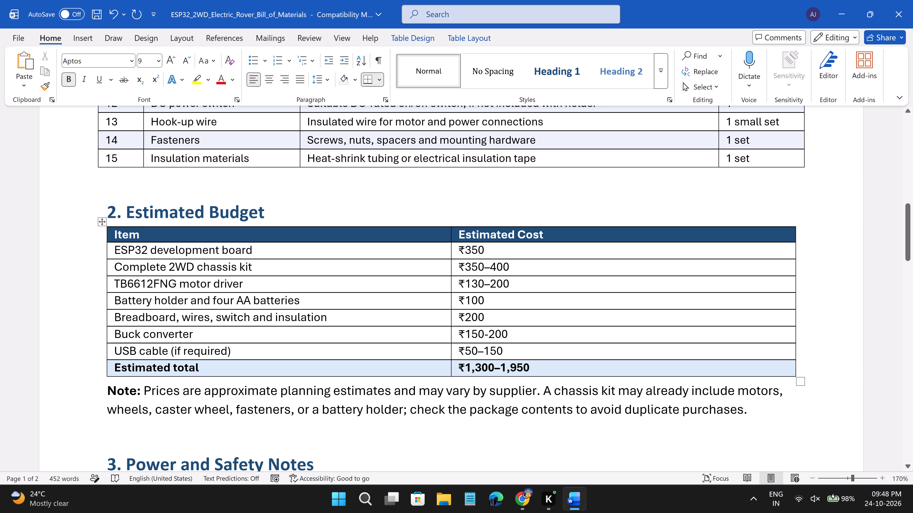
{"action": "left_click", "coordinate": [534, 365]}
{"action": "key", "text": "BackSpace"}
{"action": "key", "text": "BackSpace"}
{"action": "key", "text": "BackSpace"}
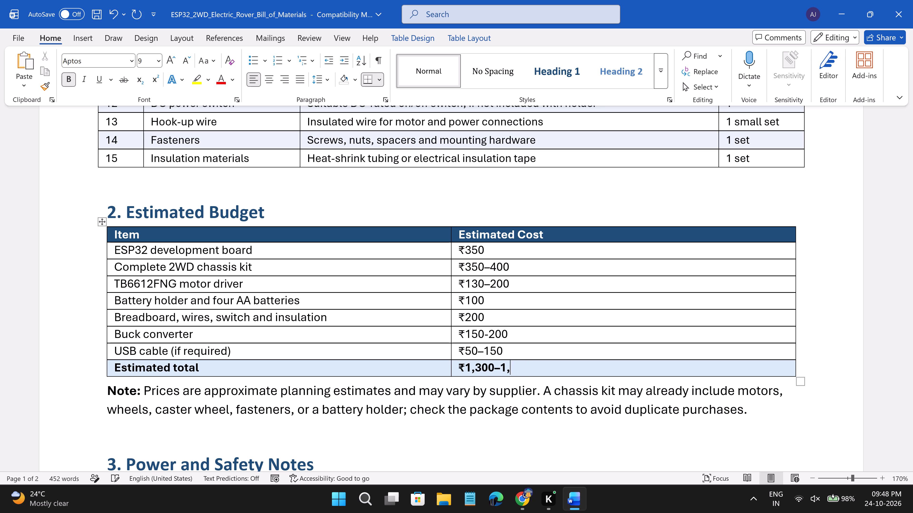
{"action": "type", "text": "459"}
{"action": "key", "text": "BackSpace"}
{"action": "key", "text": "0"}
Delete the price note below the Estimated Budget table, including its final full stop and the extra blank line before section 3.
{"action": "scroll", "coordinate": [534, 365], "scroll_direction": "down", "scroll_amount": 1}
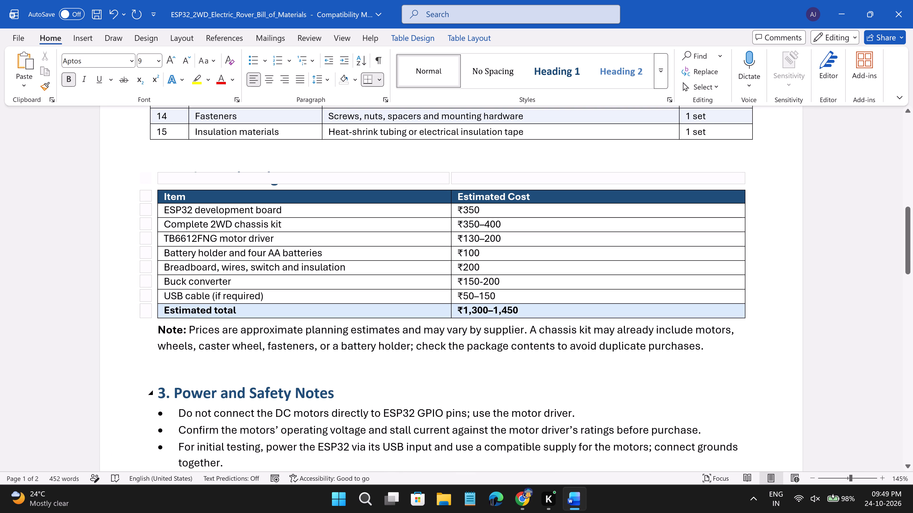
{"action": "left_click_drag", "start_coordinate": [159, 328], "coordinate": [690, 341]}
{"action": "key", "text": "BackSpace"}
{"action": "key", "text": "Right"}
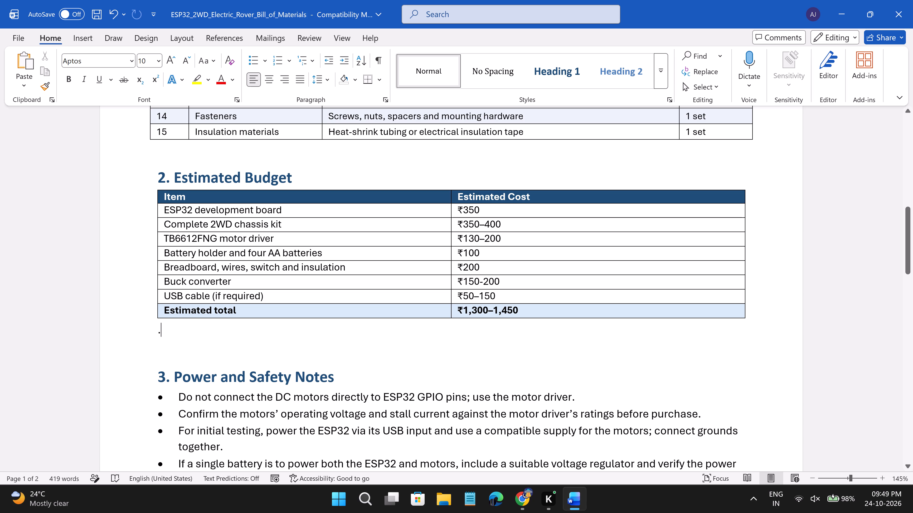
{"action": "key", "text": "BackSpace"}
{"action": "scroll", "coordinate": [690, 341], "scroll_direction": "down", "scroll_amount": 1}
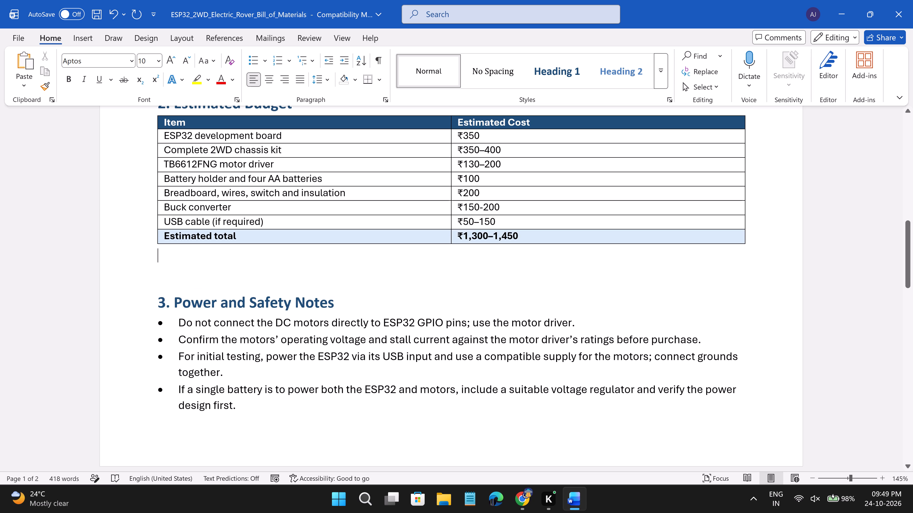
{"action": "key", "text": "Down"}
{"action": "key", "text": "BackSpace"}
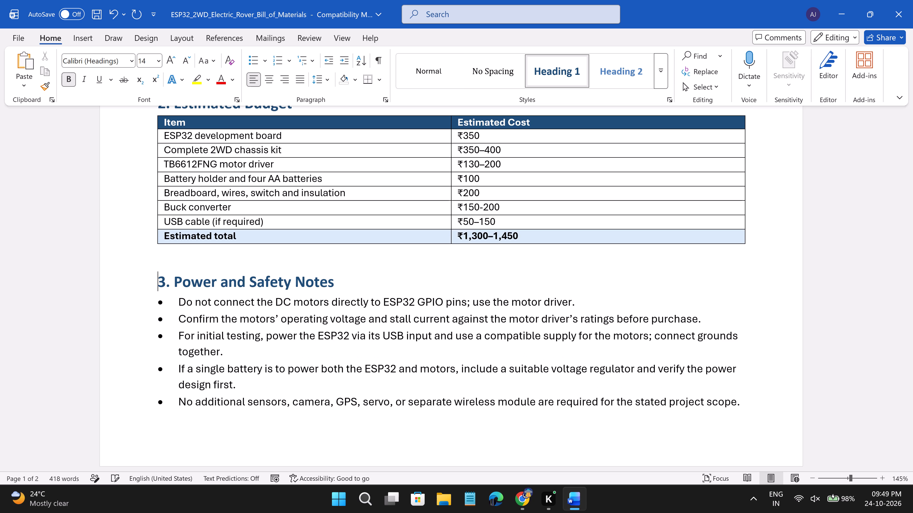
Delete the entire section 3, Power and Safety Notes, including its heading and all its bullet points.
{"action": "scroll", "coordinate": [825, 370], "scroll_direction": "down", "scroll_amount": 1}
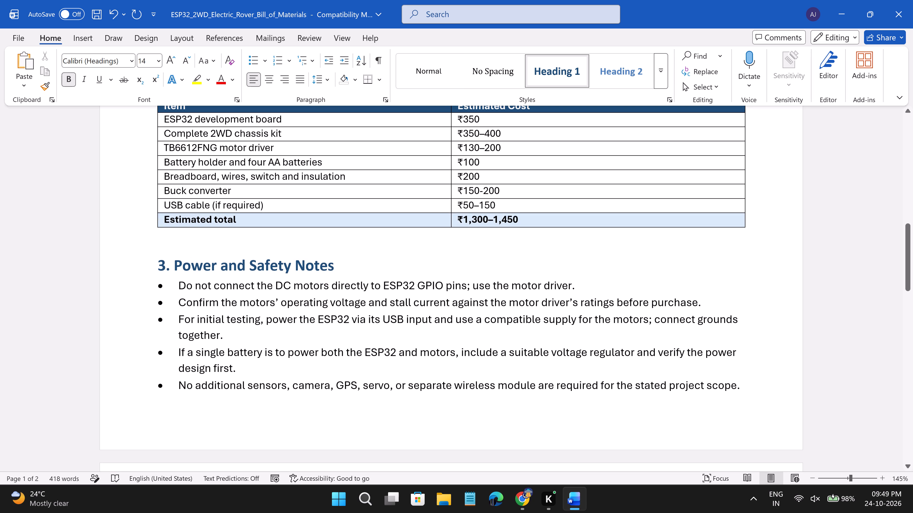
{"action": "scroll", "coordinate": [825, 370], "scroll_direction": "down", "scroll_amount": 1}
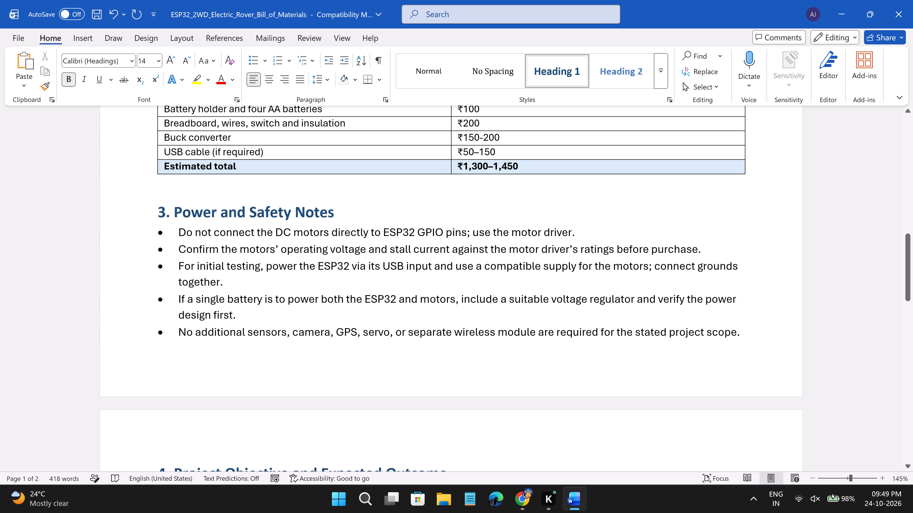
{"action": "scroll", "coordinate": [825, 370], "scroll_direction": "down", "scroll_amount": 1}
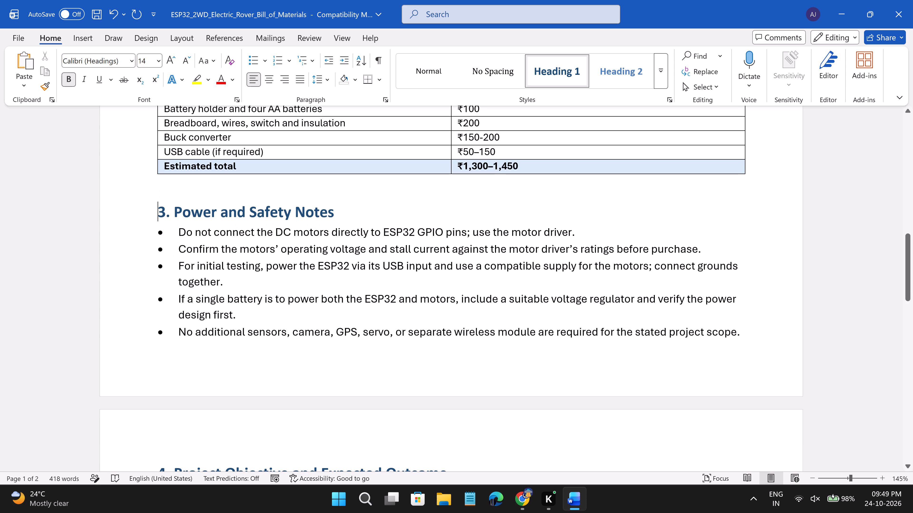
{"action": "scroll", "coordinate": [825, 370], "scroll_direction": "down", "scroll_amount": 1}
{"action": "left_click_drag", "start_coordinate": [158, 211], "coordinate": [754, 356]}
{"action": "key", "text": "BackSpace"}
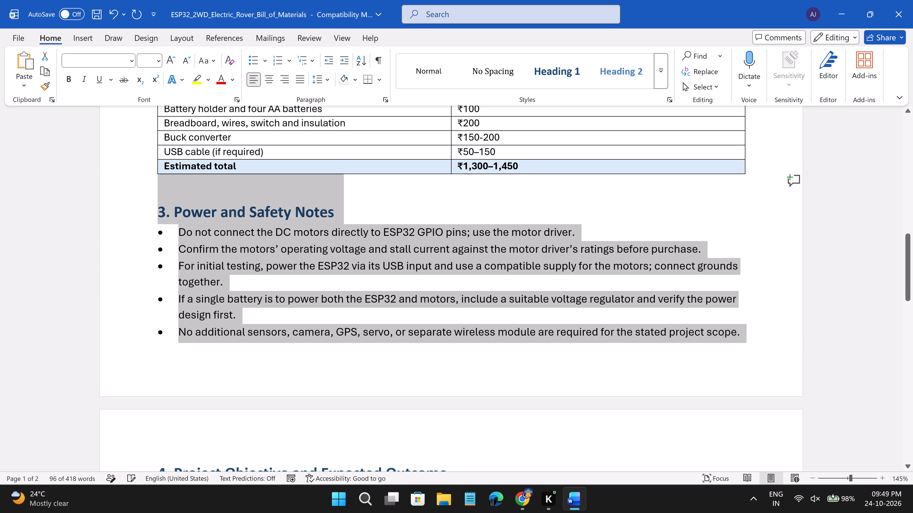
Delete row 15, Insulation materials, from the Materials Required table.
{"action": "scroll", "coordinate": [423, 318], "scroll_direction": "down", "scroll_amount": 1}
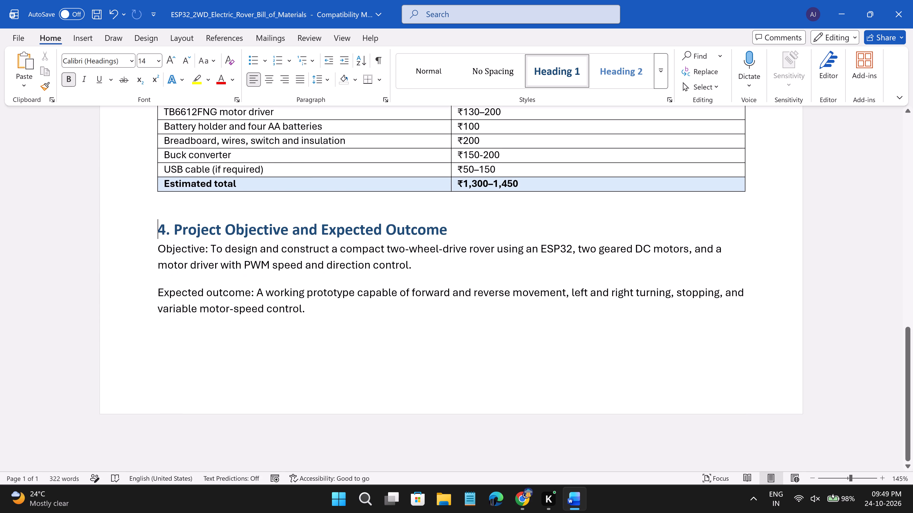
{"action": "scroll", "coordinate": [423, 318], "scroll_direction": "down", "scroll_amount": 1}
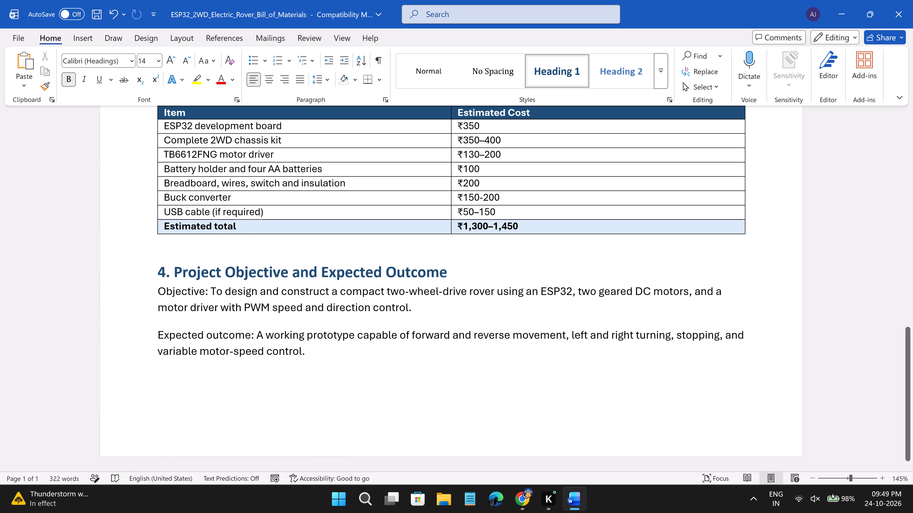
{"action": "scroll", "coordinate": [423, 318], "scroll_direction": "up", "scroll_amount": 3}
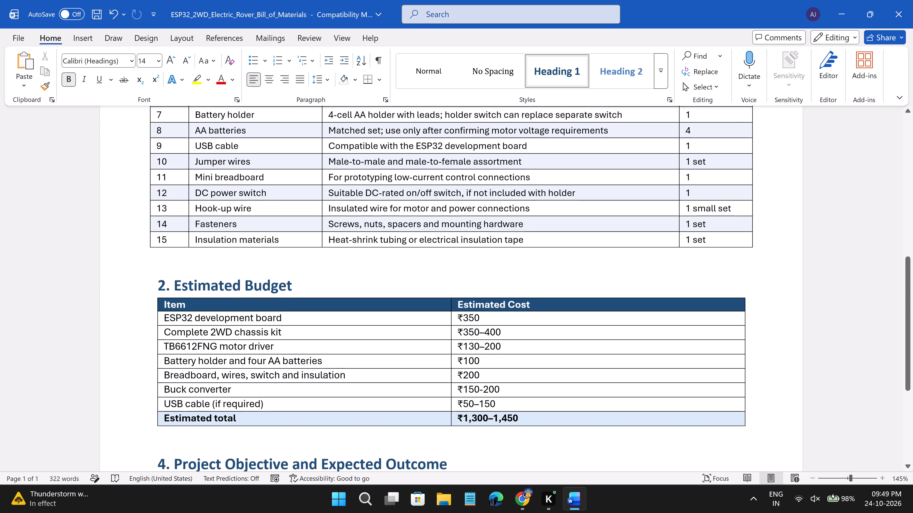
{"action": "scroll", "coordinate": [423, 318], "scroll_direction": "up", "scroll_amount": 2}
{"action": "scroll", "coordinate": [271, 313], "scroll_direction": "up", "scroll_amount": 1}
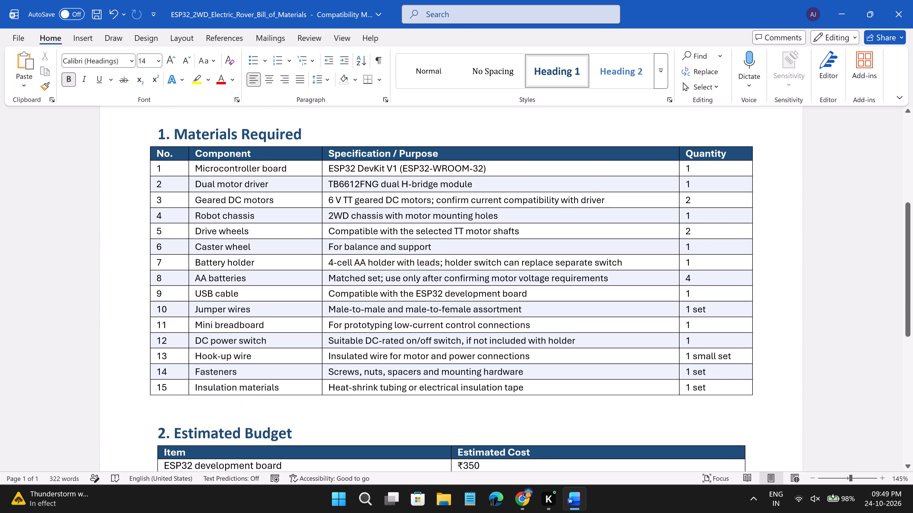
{"action": "left_click", "coordinate": [207, 407]}
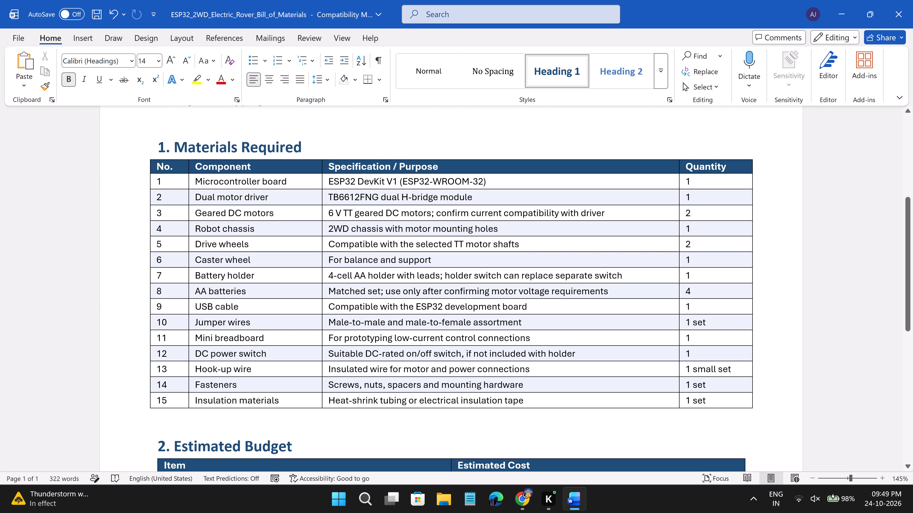
{"action": "left_click", "coordinate": [161, 399]}
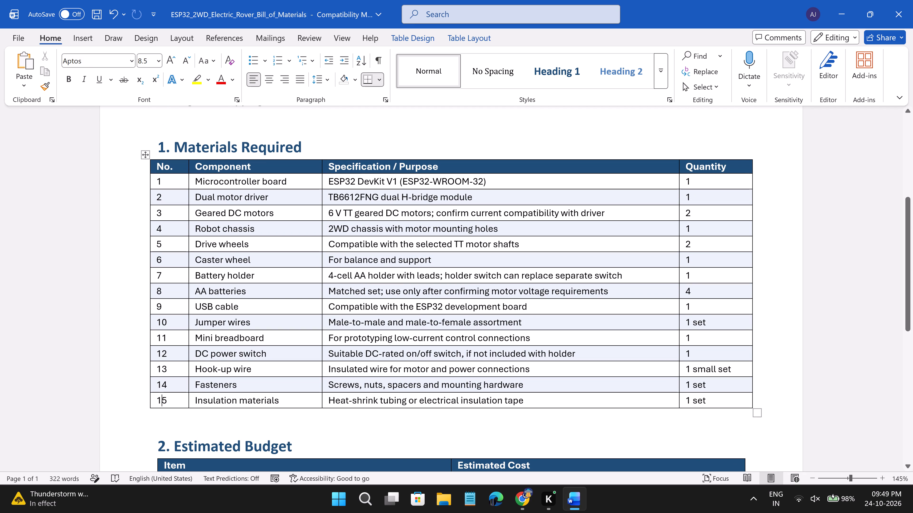
{"action": "left_click_drag", "start_coordinate": [156, 399], "coordinate": [673, 403]}
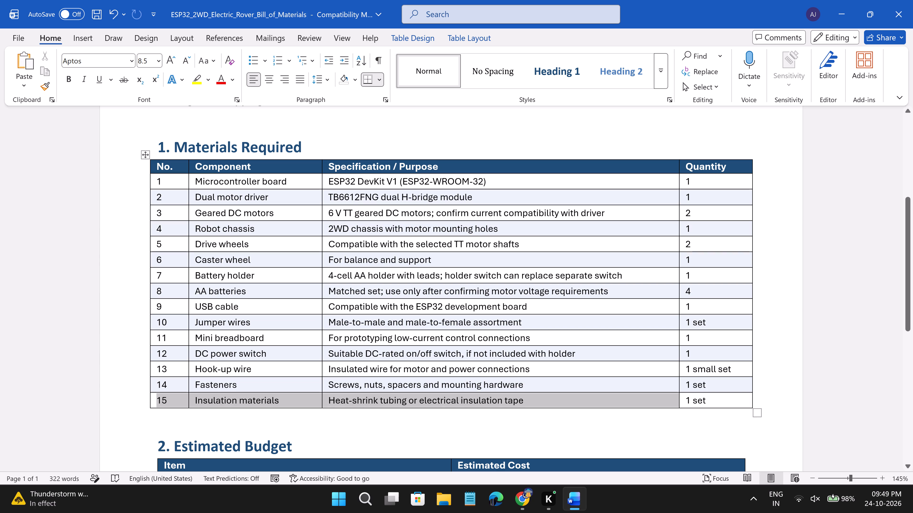
{"action": "left_click_drag", "start_coordinate": [673, 403], "coordinate": [720, 403]}
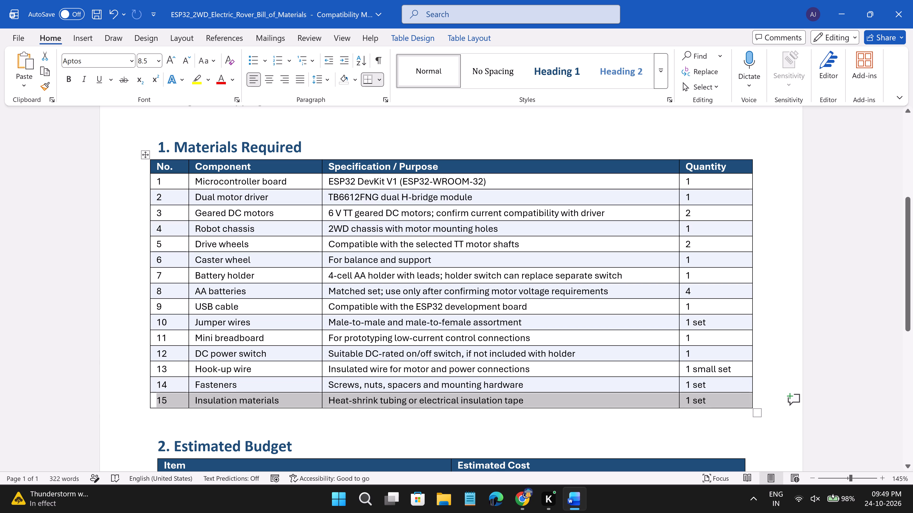
{"action": "right_click", "coordinate": [716, 399]}
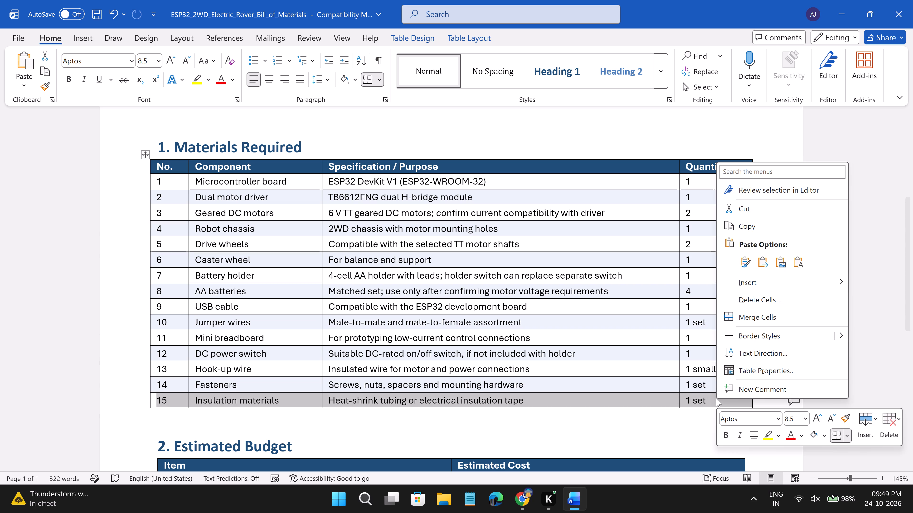
{"action": "left_click", "coordinate": [890, 425]}
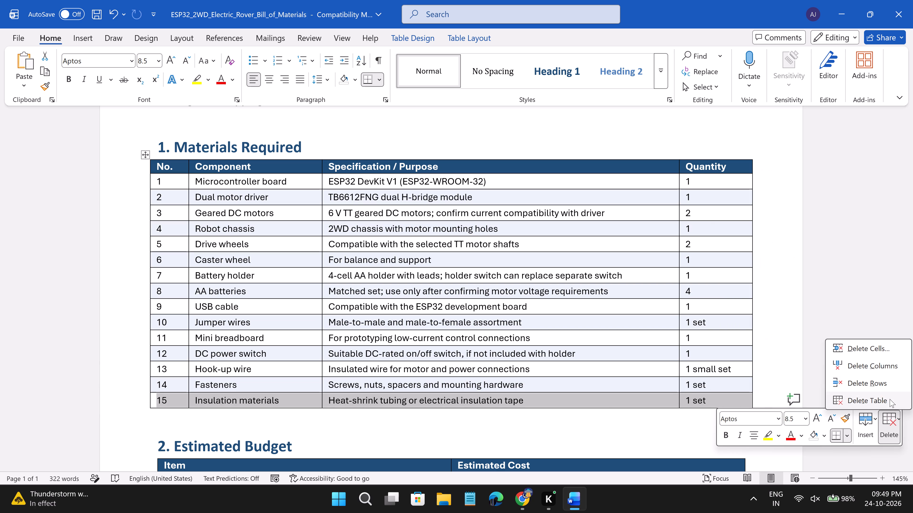
{"action": "left_click", "coordinate": [874, 385]}
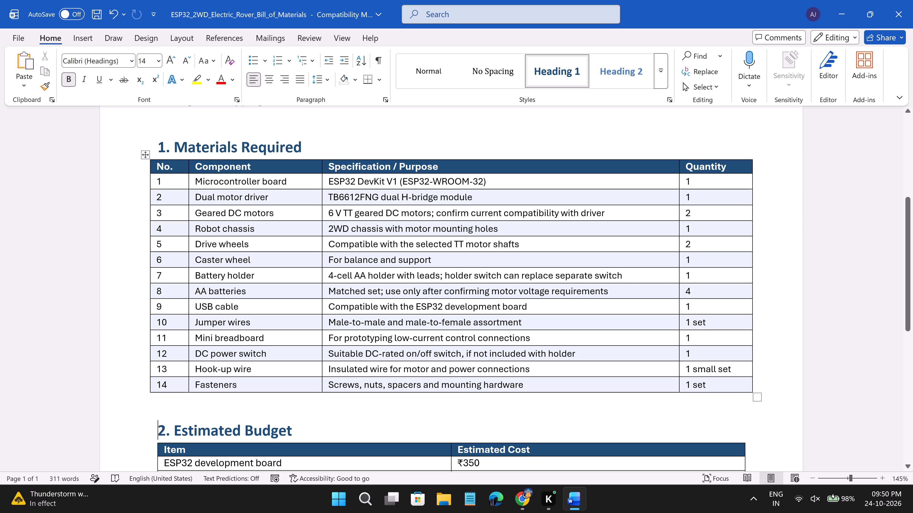
Check the revised document from the Objective paragraph through the Materials Required and Estimated Budget tables.
{"action": "scroll", "coordinate": [739, 289], "scroll_direction": "down", "scroll_amount": 2}
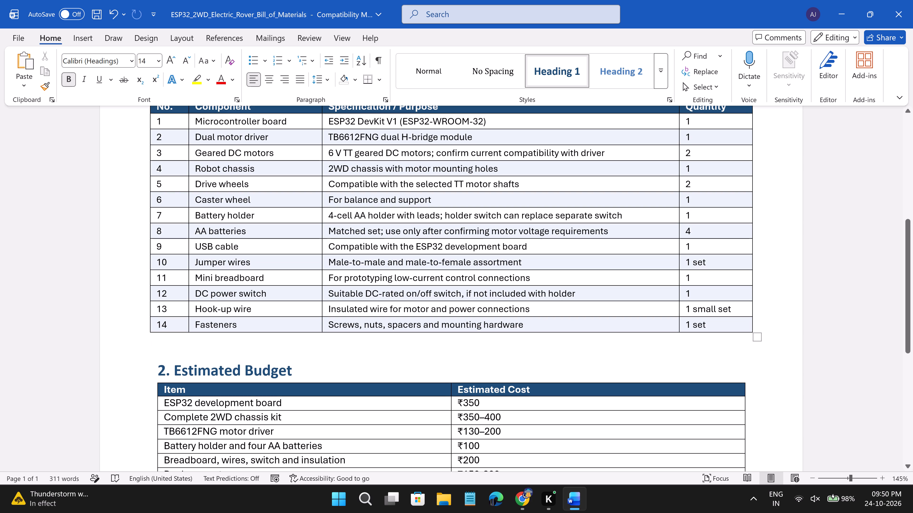
{"action": "scroll", "coordinate": [457, 353], "scroll_direction": "down", "scroll_amount": 1}
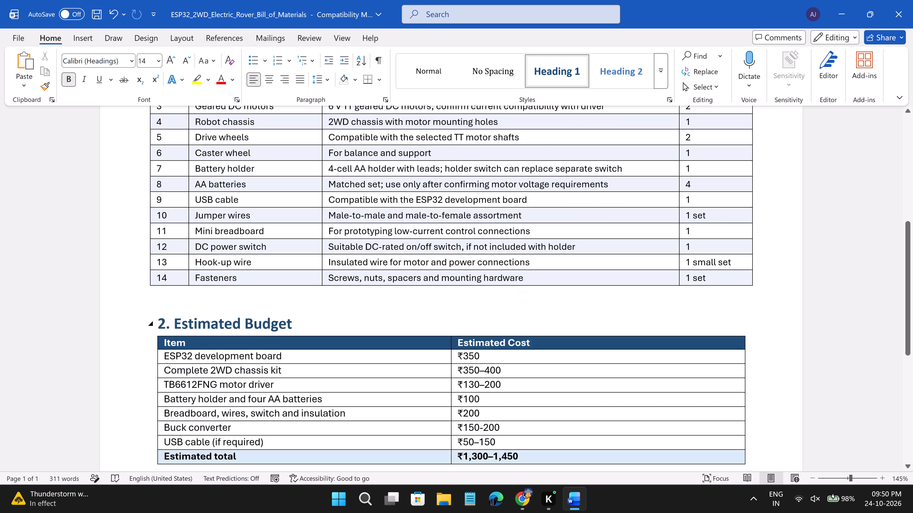
{"action": "scroll", "coordinate": [457, 353], "scroll_direction": "down", "scroll_amount": 1}
{"action": "scroll", "coordinate": [779, 388], "scroll_direction": "down", "scroll_amount": 4}
{"action": "scroll", "coordinate": [779, 388], "scroll_direction": "up", "scroll_amount": 6}
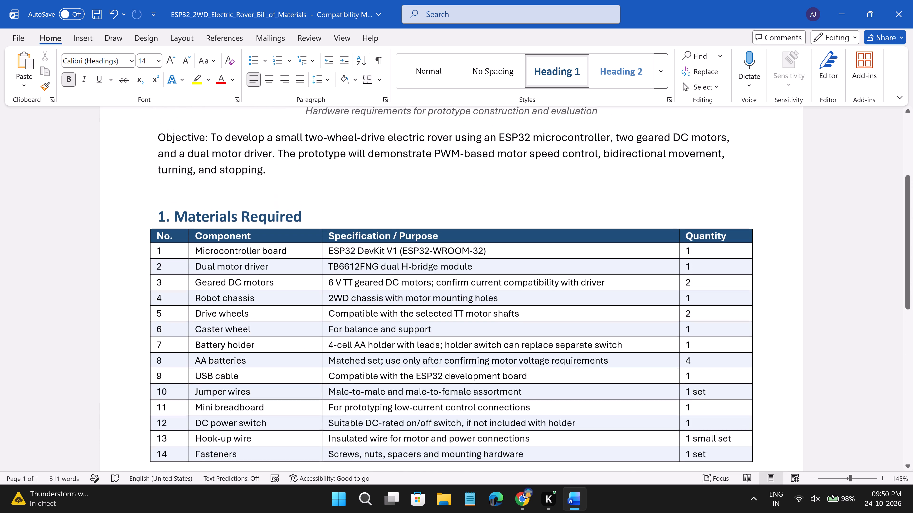
{"action": "scroll", "coordinate": [779, 388], "scroll_direction": "up", "scroll_amount": 3}
{"action": "scroll", "coordinate": [779, 388], "scroll_direction": "down", "scroll_amount": 1}
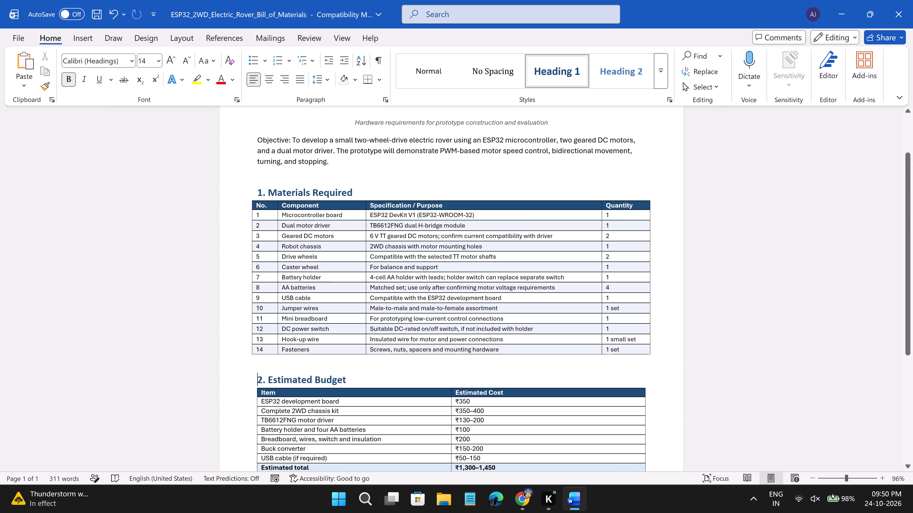
Save a copy of the document in Downloads as ESP32_2WD_Electric_Rover_BOM.
{"action": "left_click", "coordinate": [20, 36]}
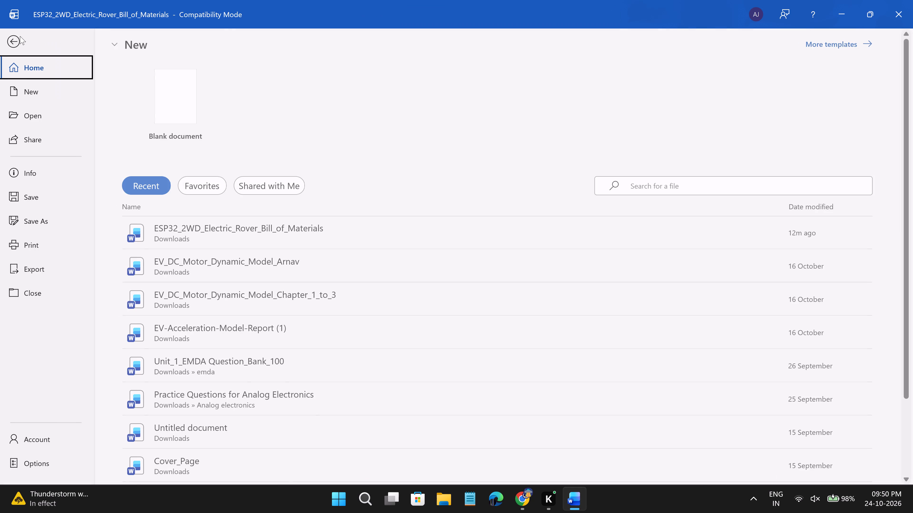
{"action": "left_click", "coordinate": [46, 225]}
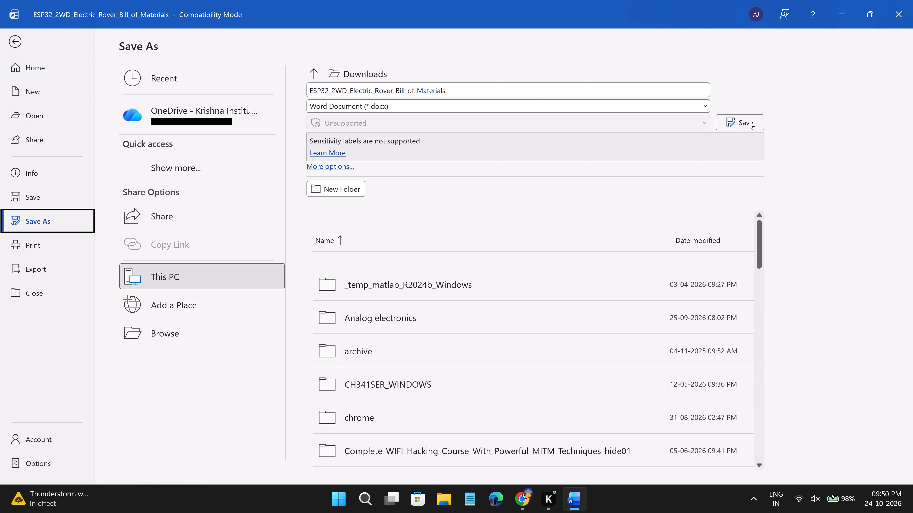
{"action": "double_click", "coordinate": [161, 272]}
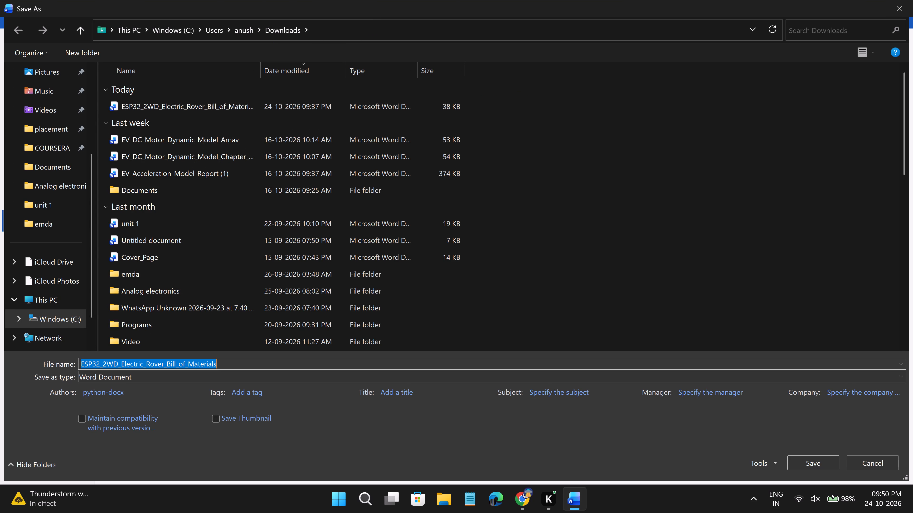
{"action": "left_click_drag", "start_coordinate": [222, 366], "coordinate": [170, 367]}
{"action": "key", "text": "BackSpace"}
{"action": "type", "text": "OM"}
{"action": "key", "text": "Return"}
{"action": "key", "text": "Return"}
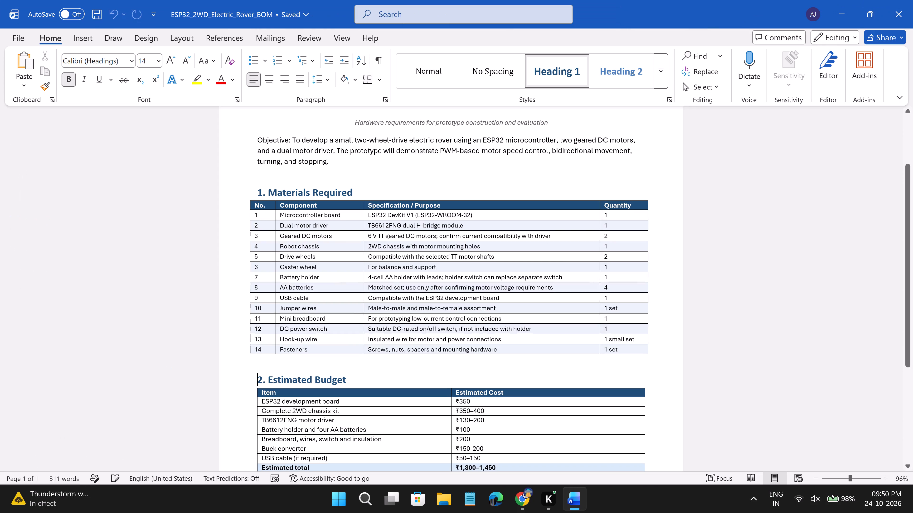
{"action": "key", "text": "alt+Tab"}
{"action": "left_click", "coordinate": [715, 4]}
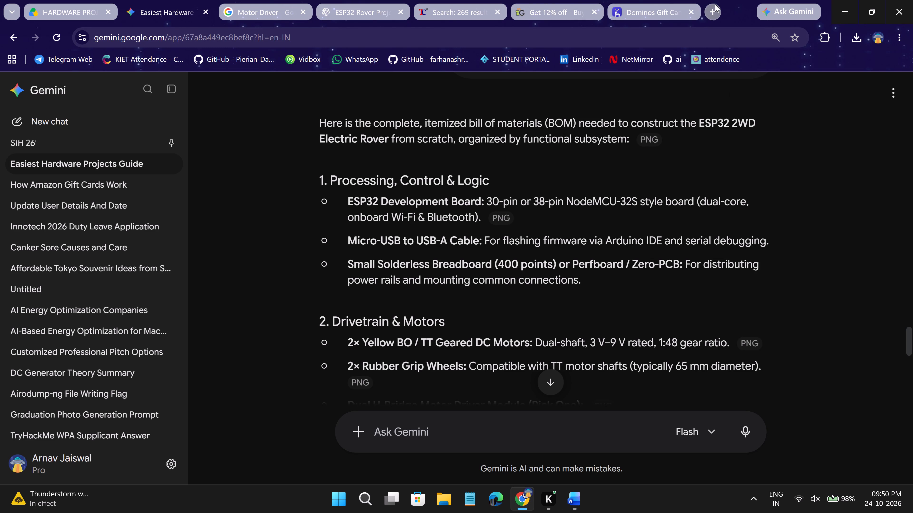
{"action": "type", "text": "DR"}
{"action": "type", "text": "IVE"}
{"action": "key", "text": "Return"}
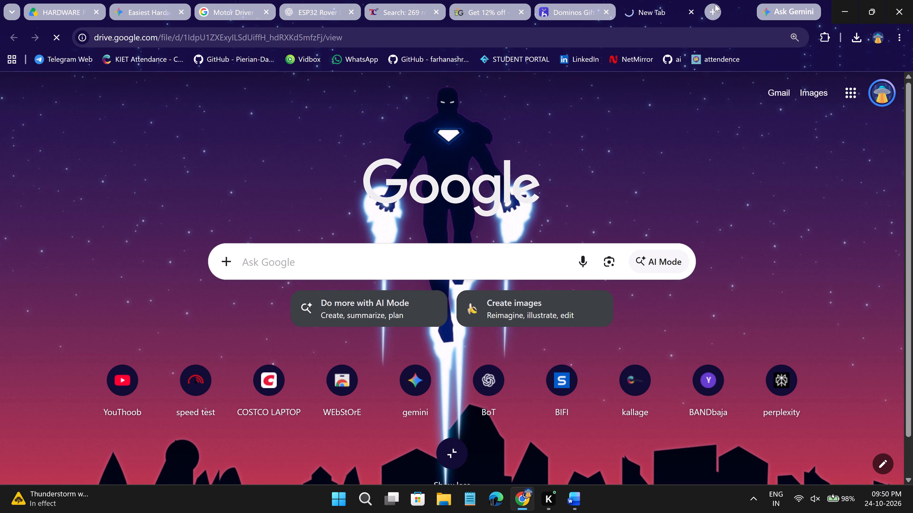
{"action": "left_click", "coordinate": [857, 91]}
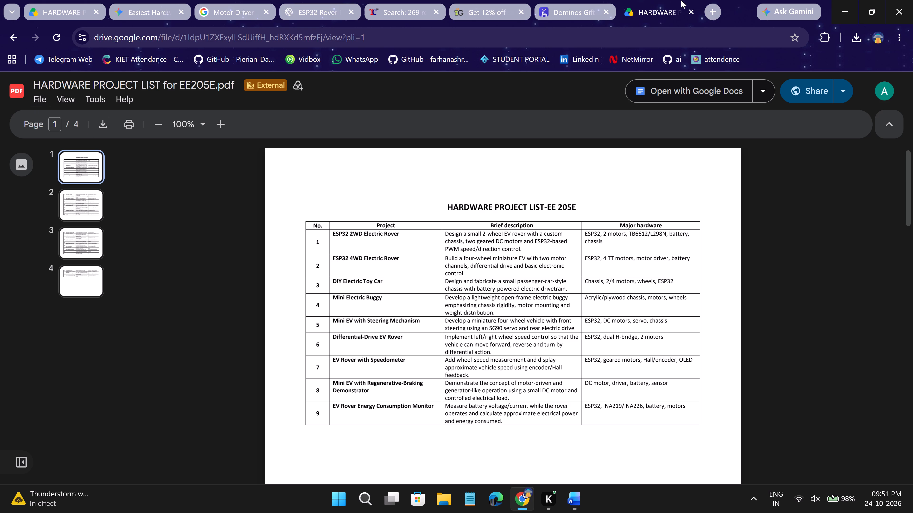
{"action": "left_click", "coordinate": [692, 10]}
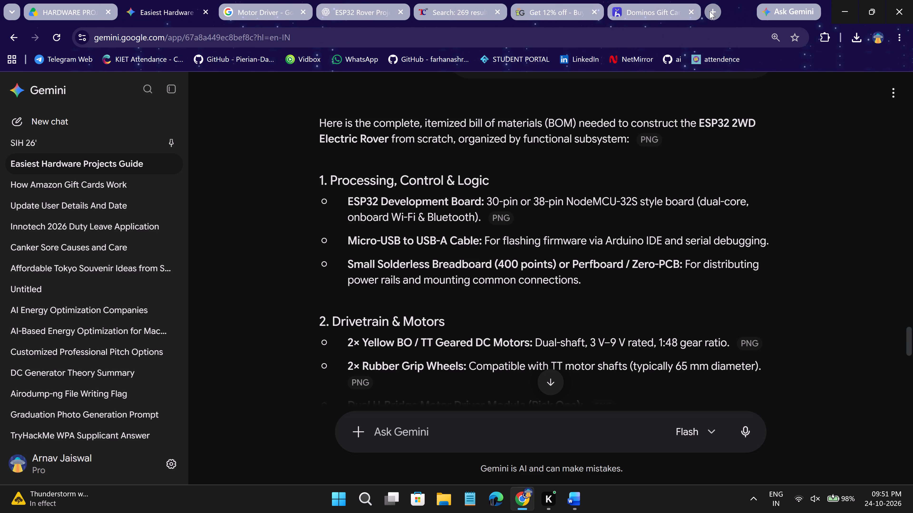
Open Google Drive in a new Chrome tab and upload the ESP32_2WD_Electric_Rover_BOM document from Downloads.
{"action": "left_click", "coordinate": [709, 11]}
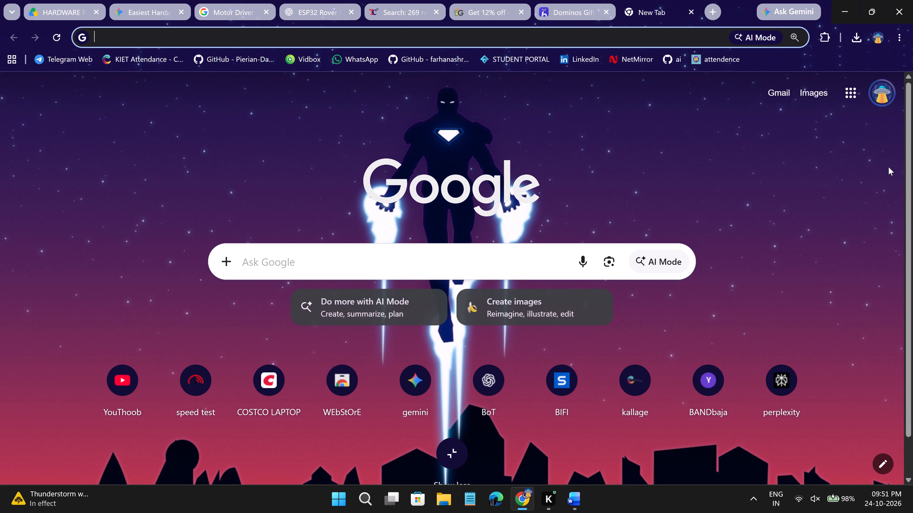
{"action": "left_click", "coordinate": [851, 86]}
{"action": "left_click", "coordinate": [784, 203]}
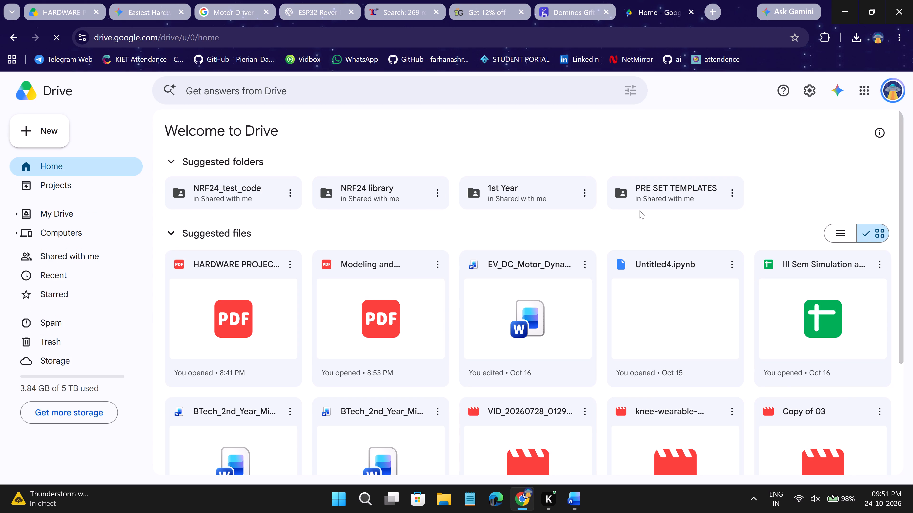
{"action": "left_click", "coordinate": [37, 129]}
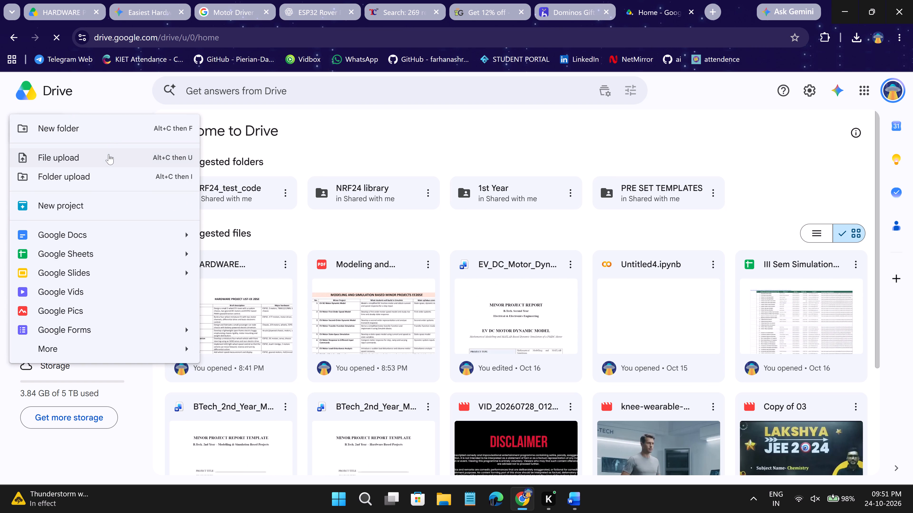
{"action": "left_click", "coordinate": [108, 159]}
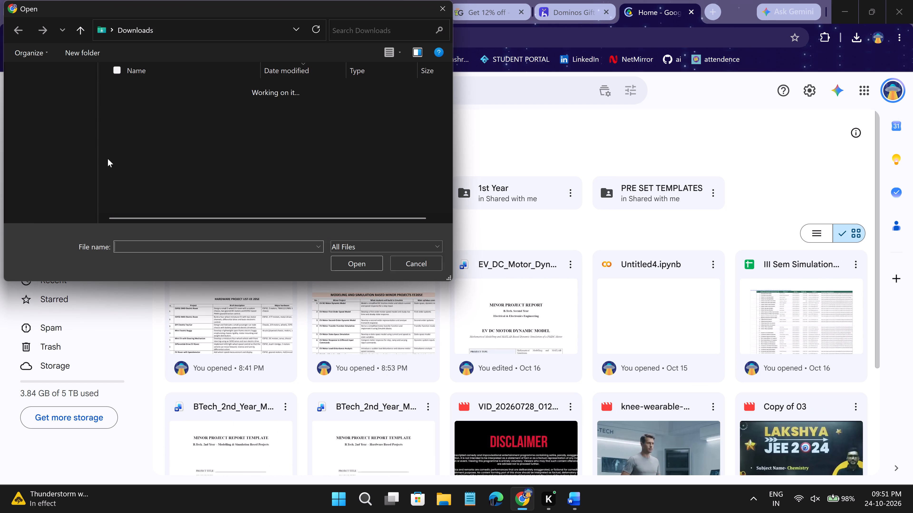
{"action": "left_click", "coordinate": [277, 105]}
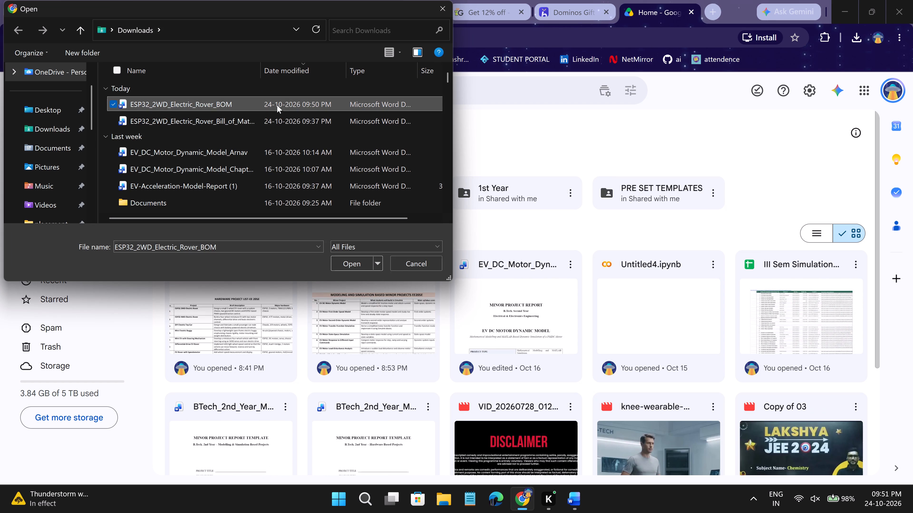
{"action": "key", "text": "Return"}
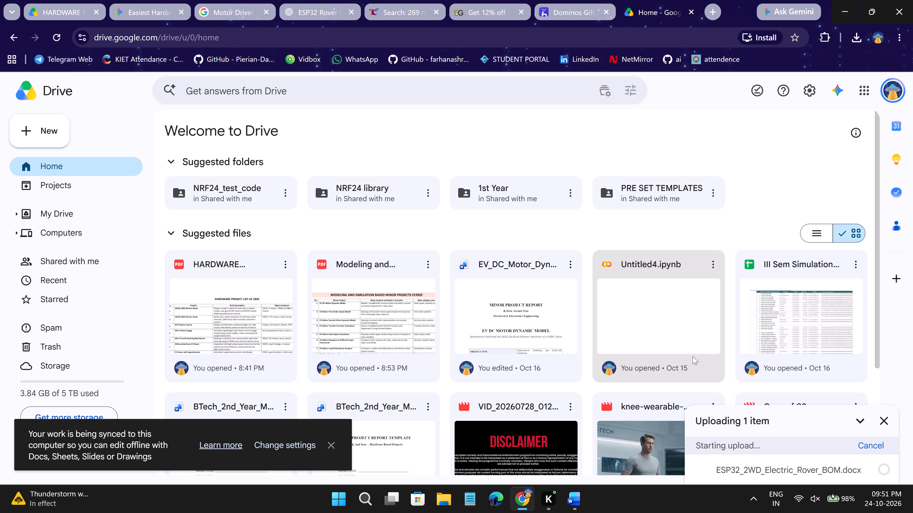
Open the uploaded ESP32_2WD_Electric_Rover_BOM.docx in Google Docs.
{"action": "double_click", "coordinate": [747, 470]}
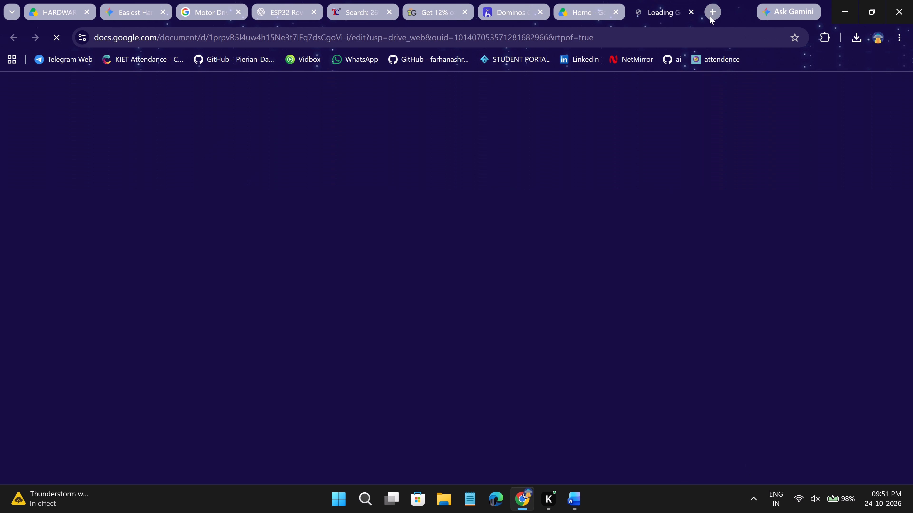
Open WhatsApp Web in a new browser tab.
{"action": "left_click", "coordinate": [710, 16]}
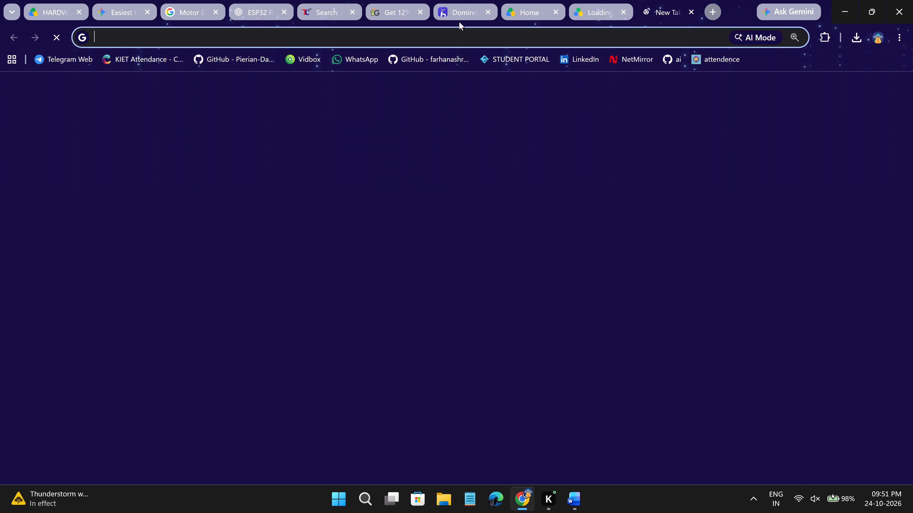
{"action": "left_click", "coordinate": [360, 59]}
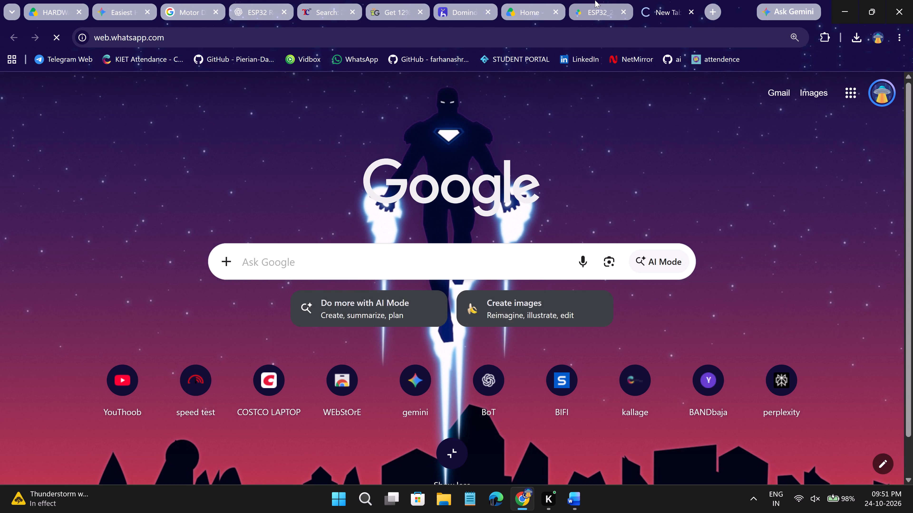
Return to the Google Drive home page holding the completed BOM upload.
{"action": "left_click", "coordinate": [595, 0]}
{"action": "left_click", "coordinate": [526, 0]}
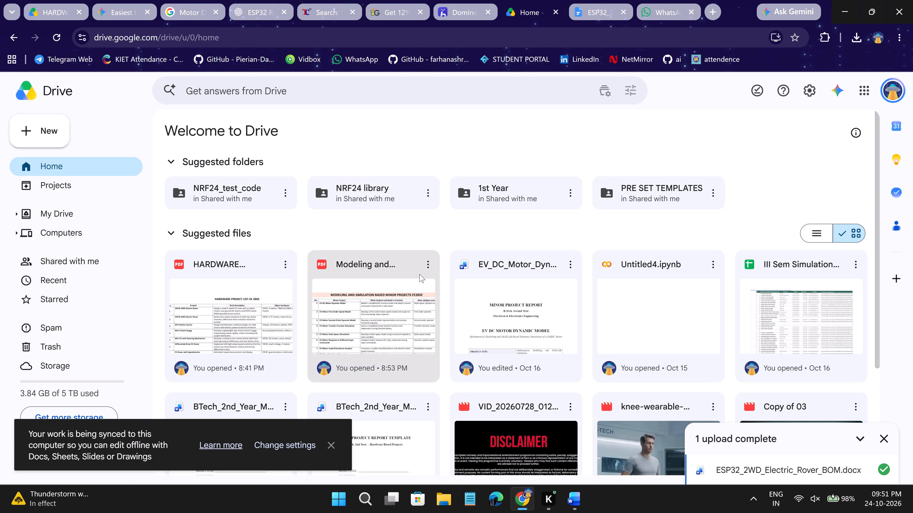
Open the Modeling_Simulation minor project report template from the suggested files, examine its cover page, and close it.
{"action": "scroll", "coordinate": [419, 274], "scroll_direction": "down", "scroll_amount": 2}
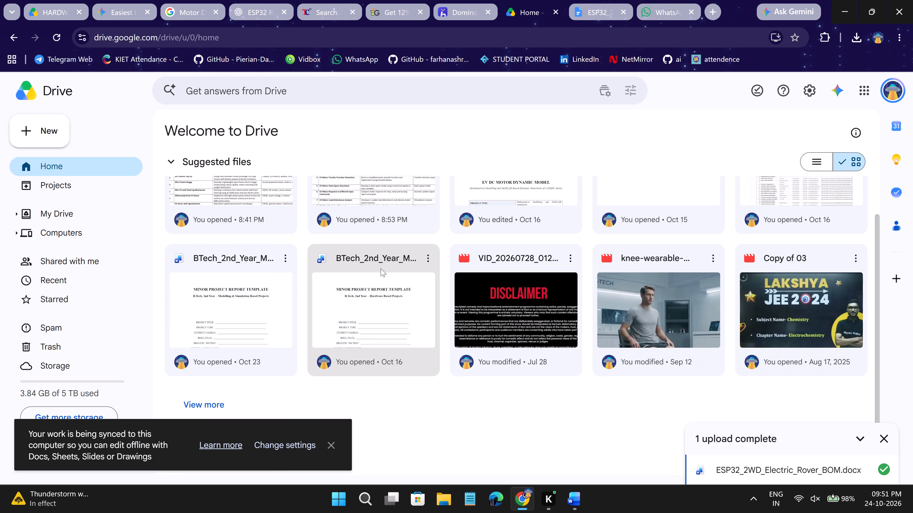
{"action": "double_click", "coordinate": [250, 266]}
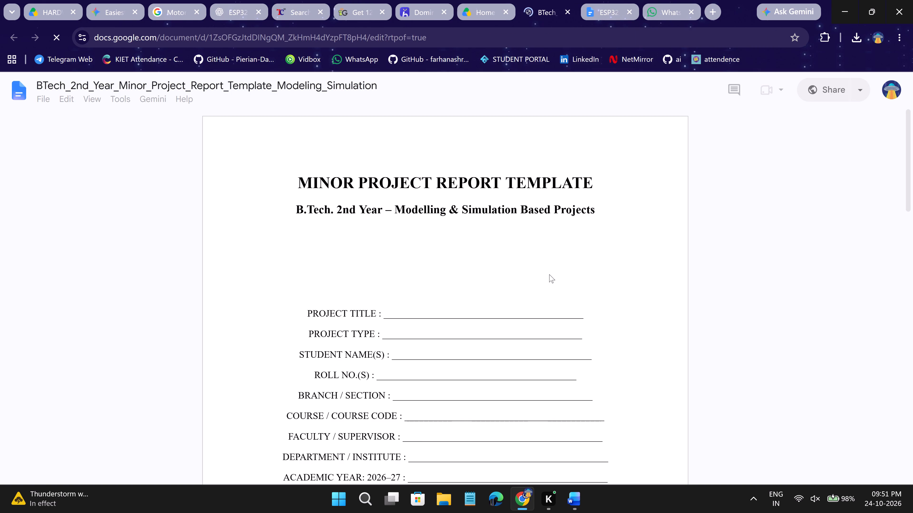
{"action": "scroll", "coordinate": [574, 341], "scroll_direction": "down", "scroll_amount": 3}
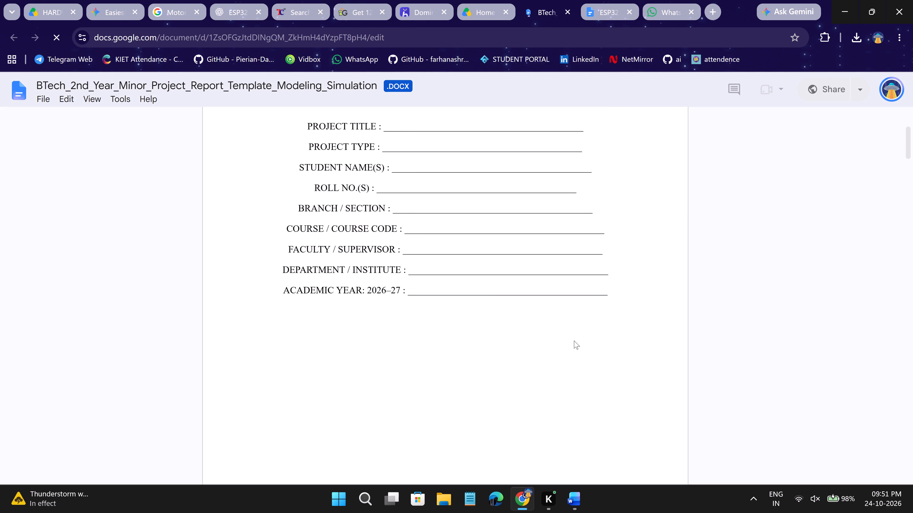
{"action": "scroll", "coordinate": [574, 341], "scroll_direction": "down", "scroll_amount": 3}
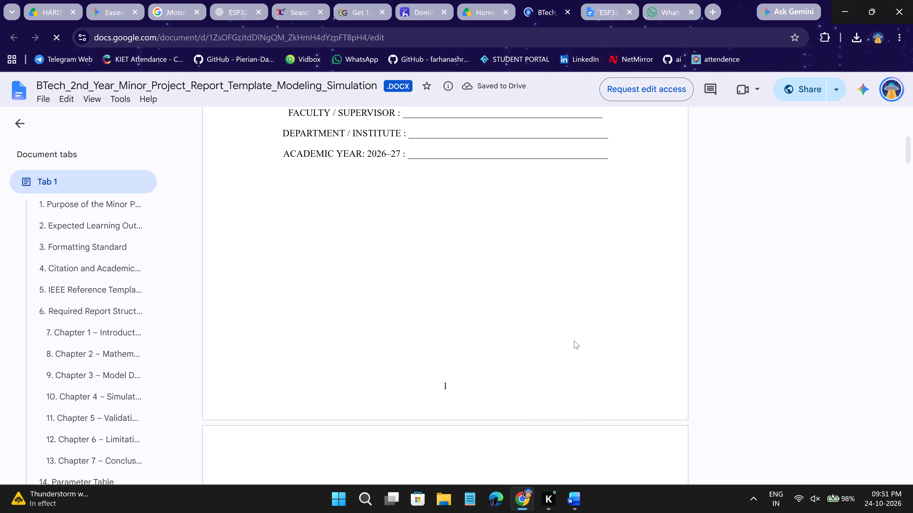
{"action": "scroll", "coordinate": [574, 341], "scroll_direction": "down", "scroll_amount": 1}
{"action": "key", "text": "ctrl+alt+Left"}
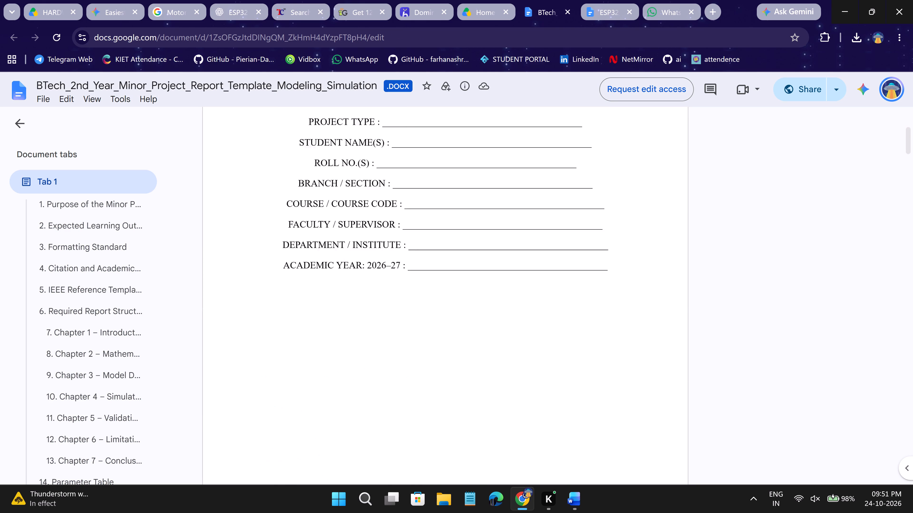
{"action": "key", "text": "ctrl+alt+Left"}
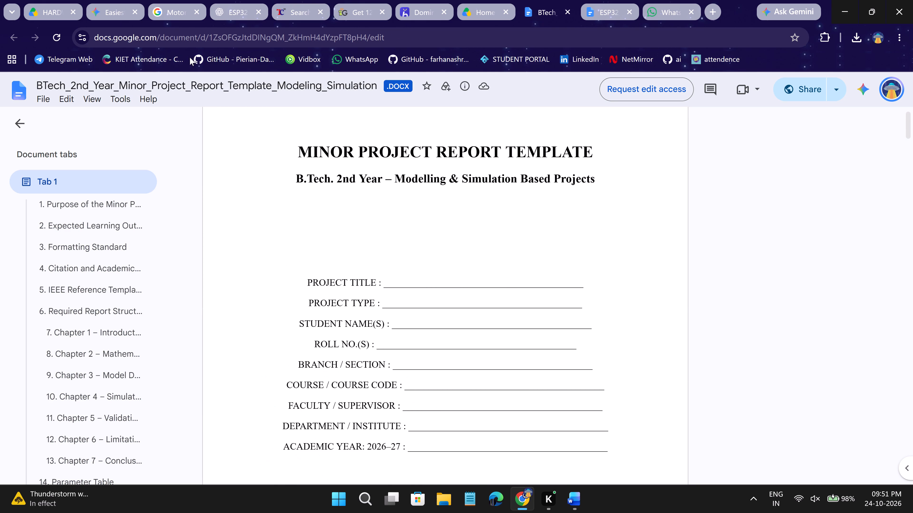
{"action": "left_click", "coordinate": [567, 13]}
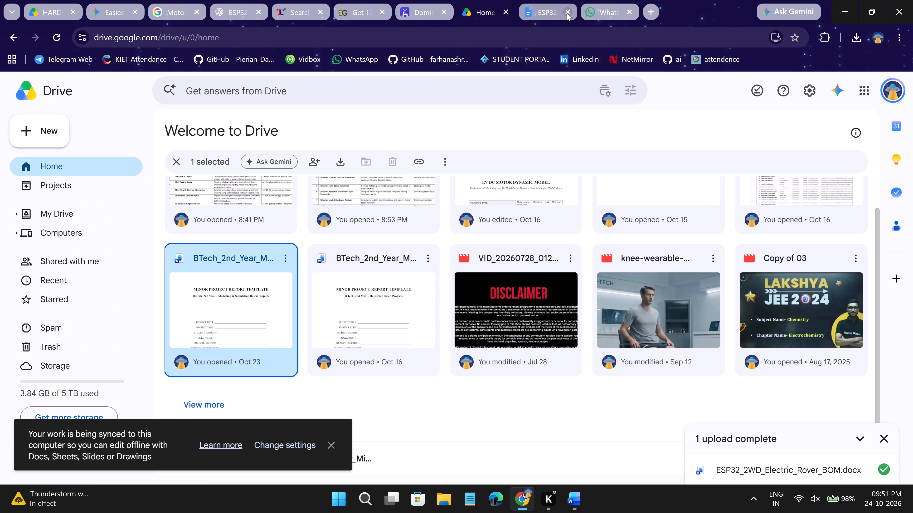
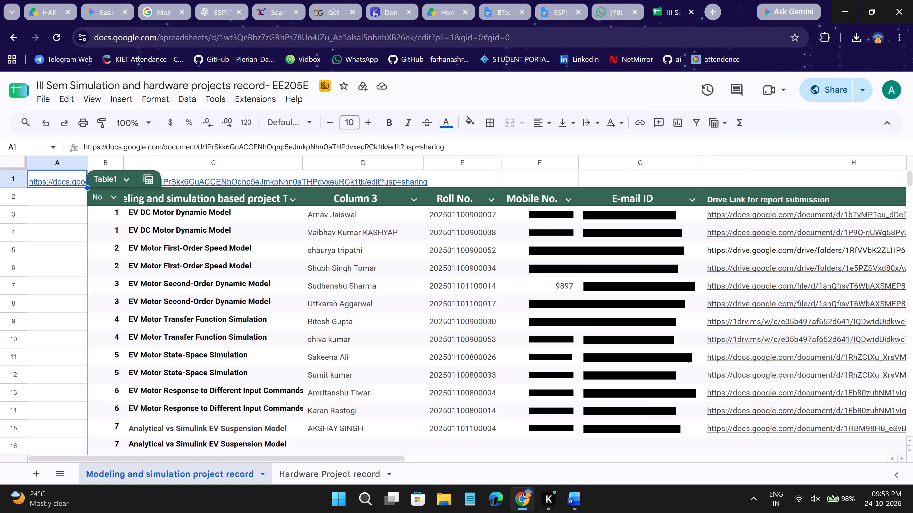
Open the EV DC Motor Dynamic Model report linked in row 3 of the modeling and simulation project record.
{"action": "left_click", "coordinate": [772, 219]}
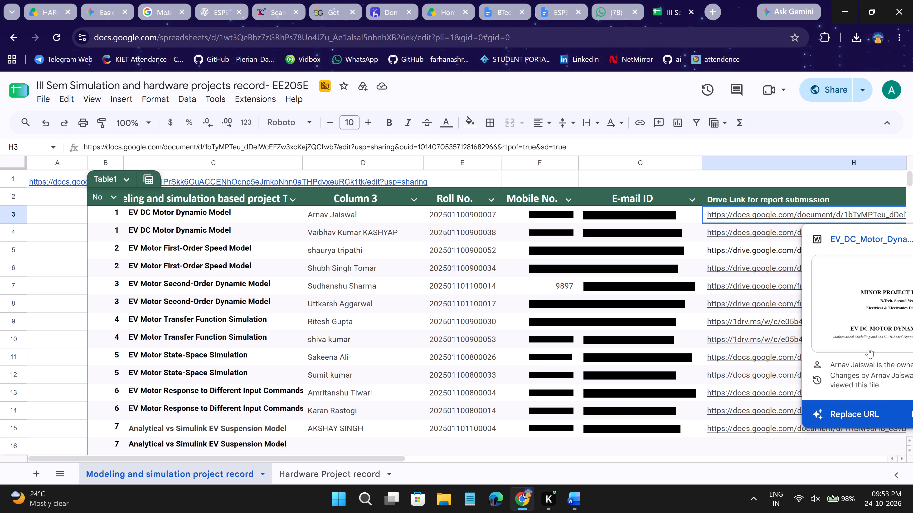
{"action": "scroll", "coordinate": [875, 290], "scroll_direction": "left", "scroll_amount": 2}
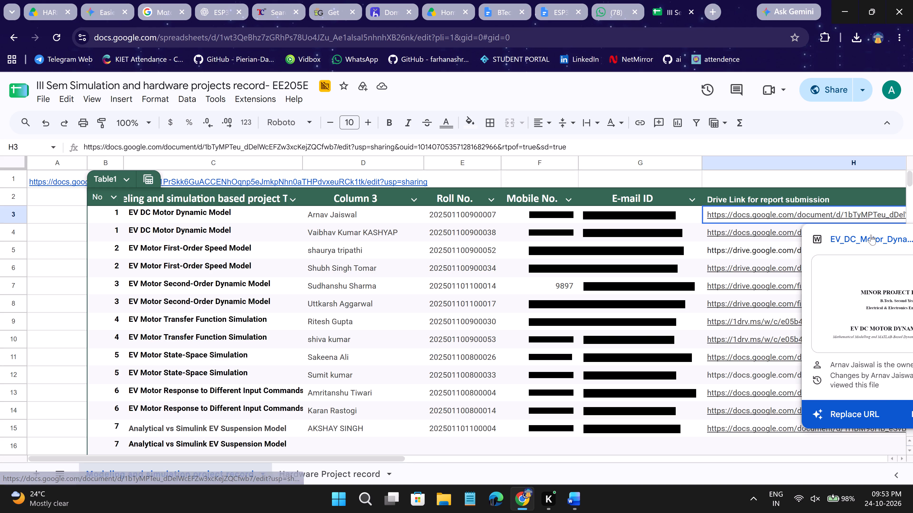
{"action": "left_click", "coordinate": [871, 238]}
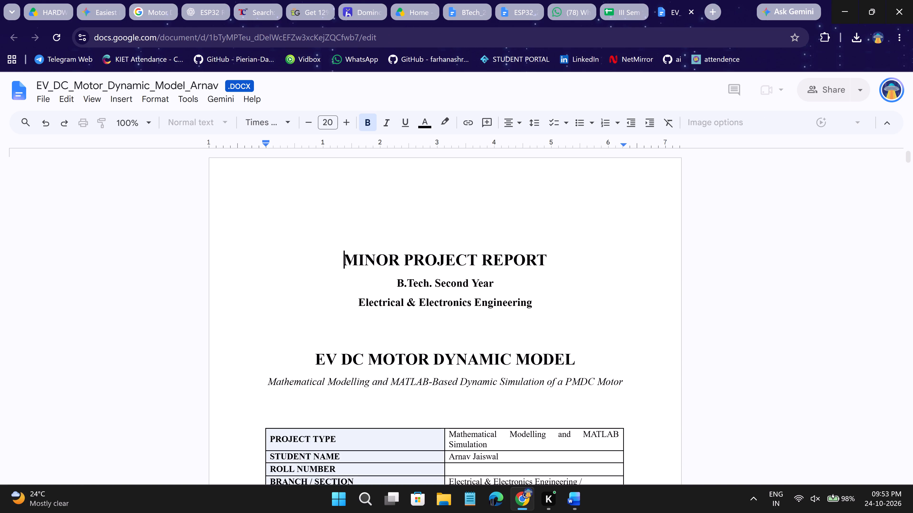
{"action": "scroll", "coordinate": [811, 313], "scroll_direction": "down", "scroll_amount": 5}
{"action": "scroll", "coordinate": [811, 313], "scroll_direction": "up", "scroll_amount": 5}
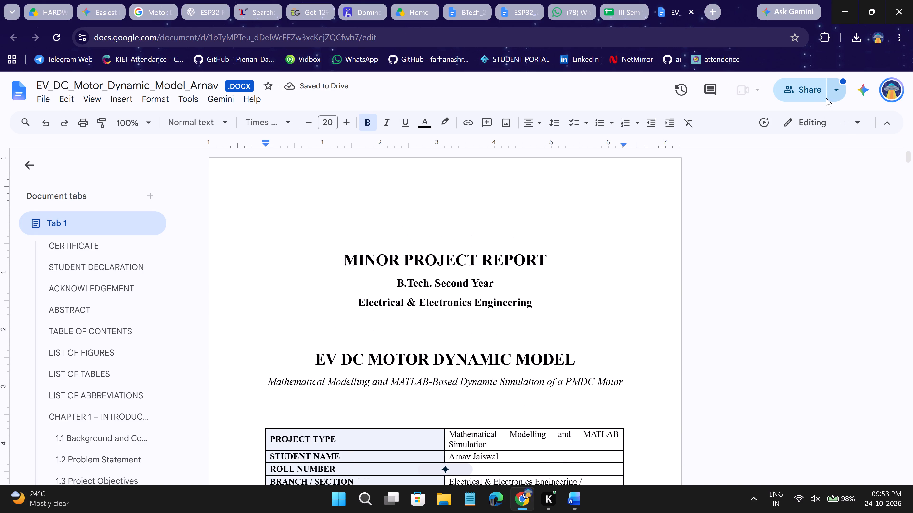
Copy the last listed viewer's account identifier from the EV DC motor report's sharing settings.
{"action": "left_click", "coordinate": [816, 93]}
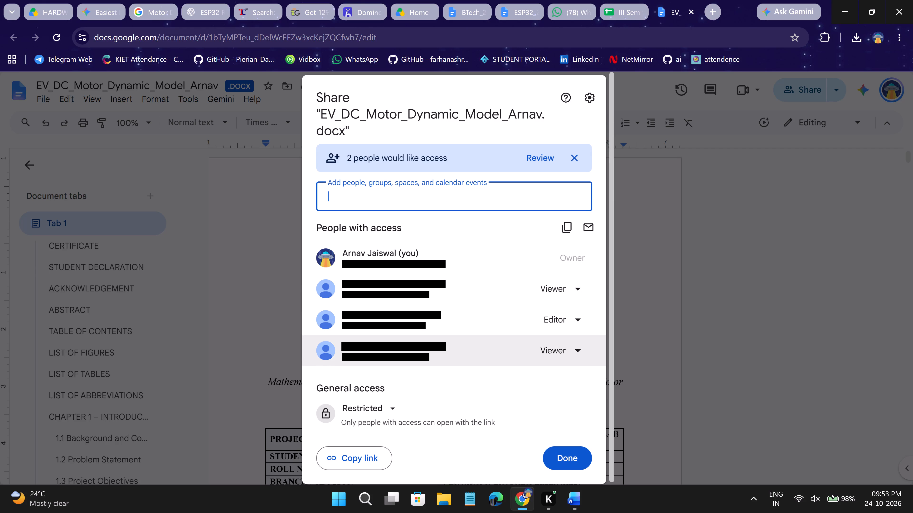
{"action": "left_click_drag", "start_coordinate": [342, 348], "coordinate": [392, 346]}
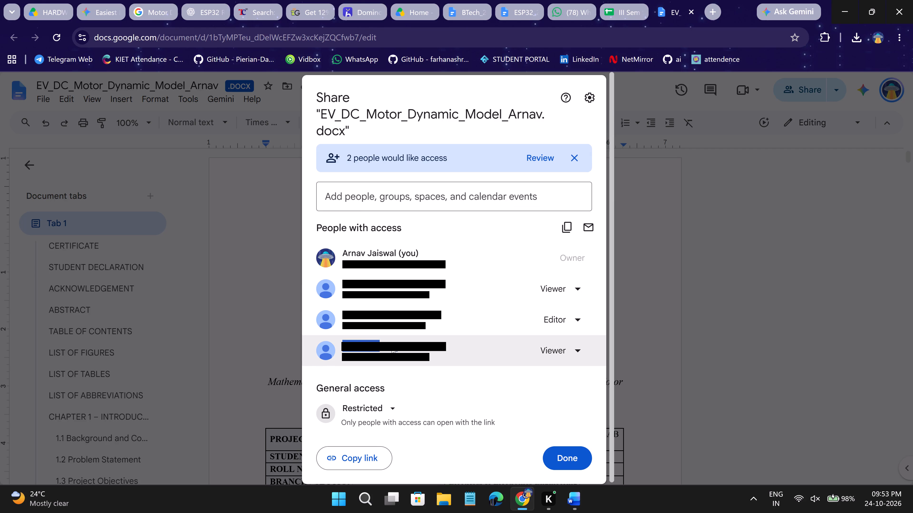
{"action": "left_click_drag", "start_coordinate": [392, 346], "coordinate": [447, 343]}
{"action": "key", "text": "ctrl+c"}
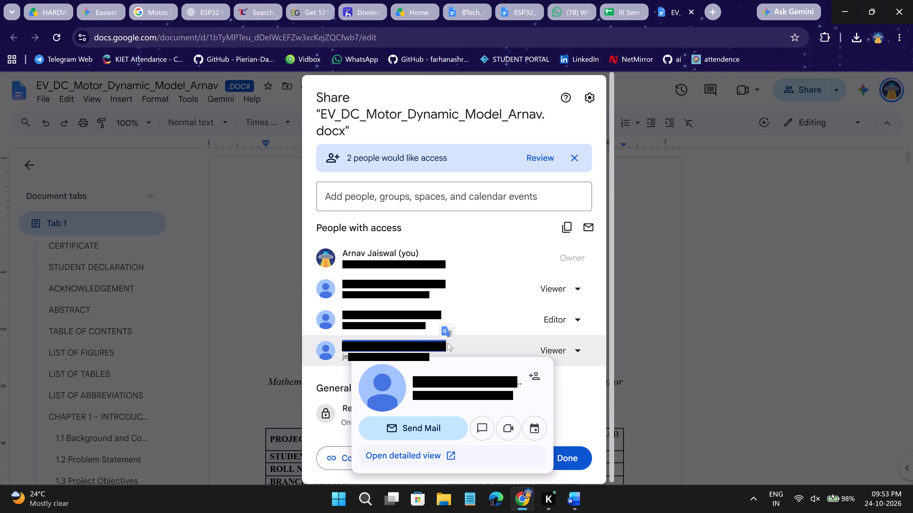
Share ESP32_2WD_Electric_Rover_BOM.docx with the copied account as Viewer.
{"action": "left_click", "coordinate": [527, 0]}
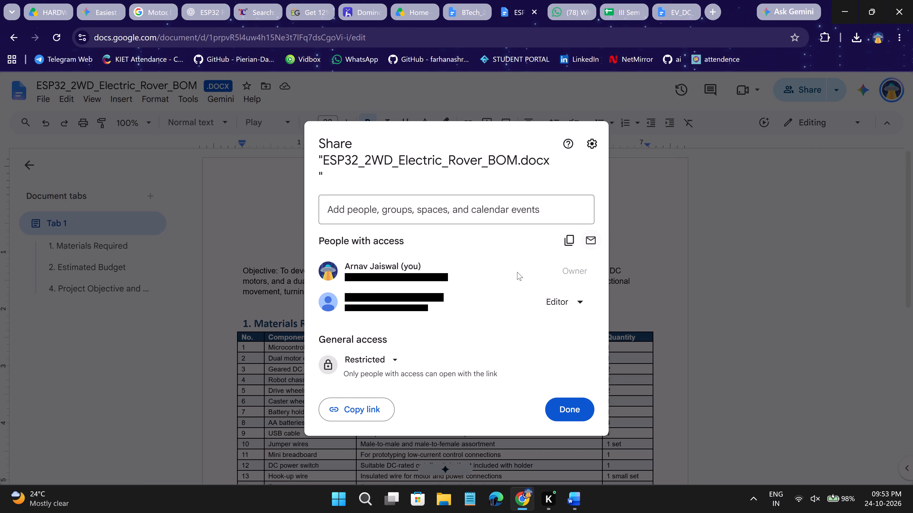
{"action": "left_click", "coordinate": [527, 217]}
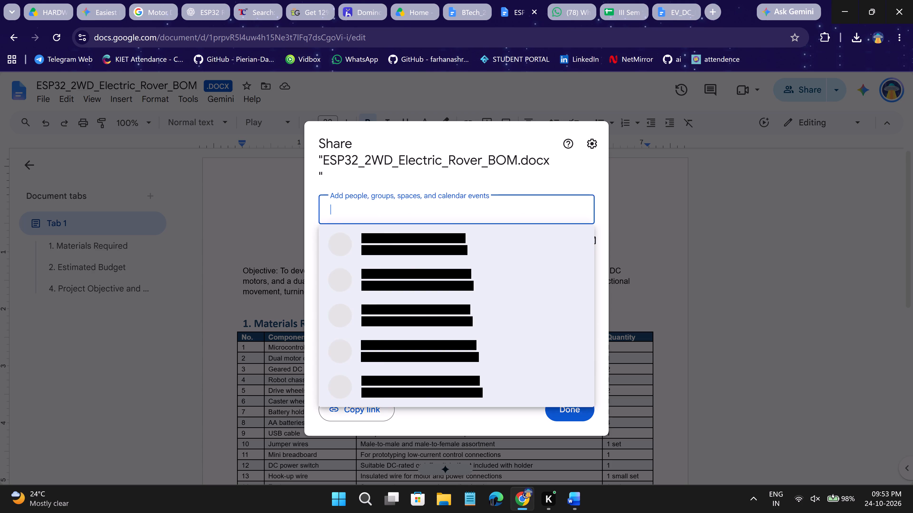
{"action": "key", "text": "ctrl+v"}
{"action": "left_click", "coordinate": [571, 223]}
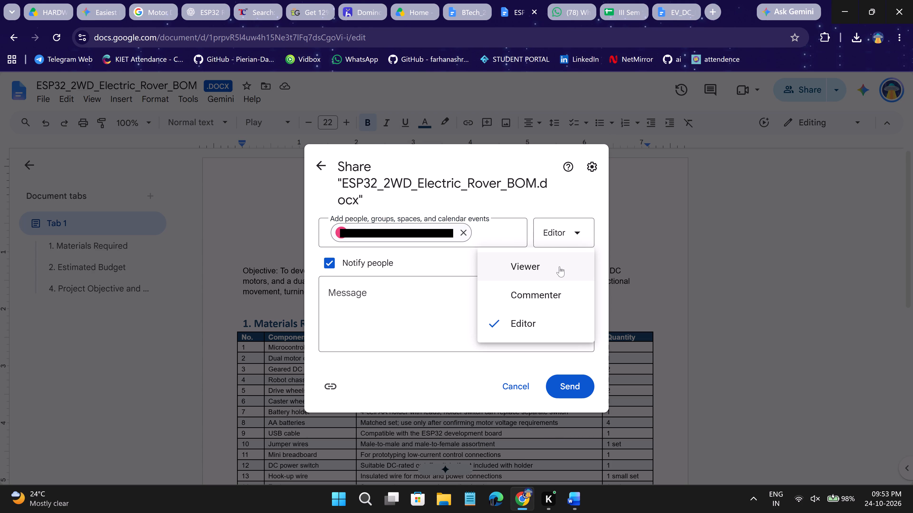
{"action": "left_click", "coordinate": [559, 266]}
{"action": "left_click", "coordinate": [330, 247]}
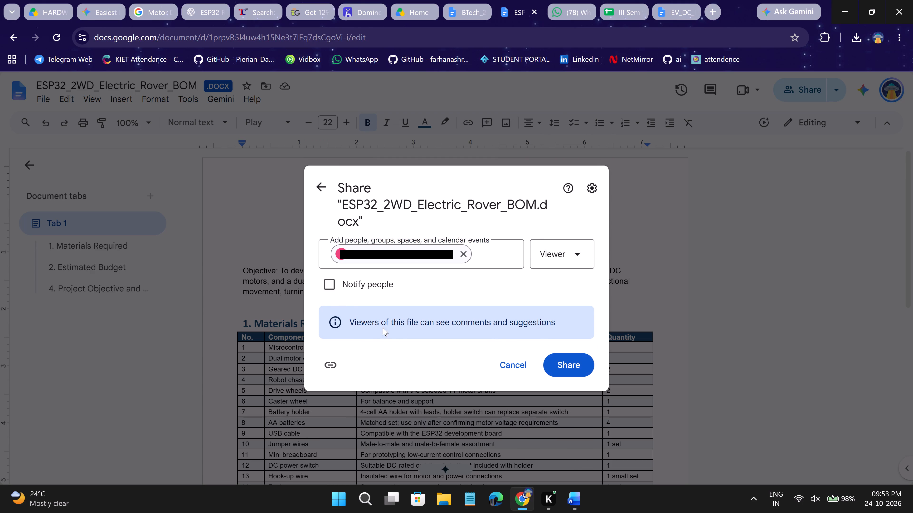
{"action": "left_click", "coordinate": [367, 287]}
{"action": "left_click", "coordinate": [578, 405]}
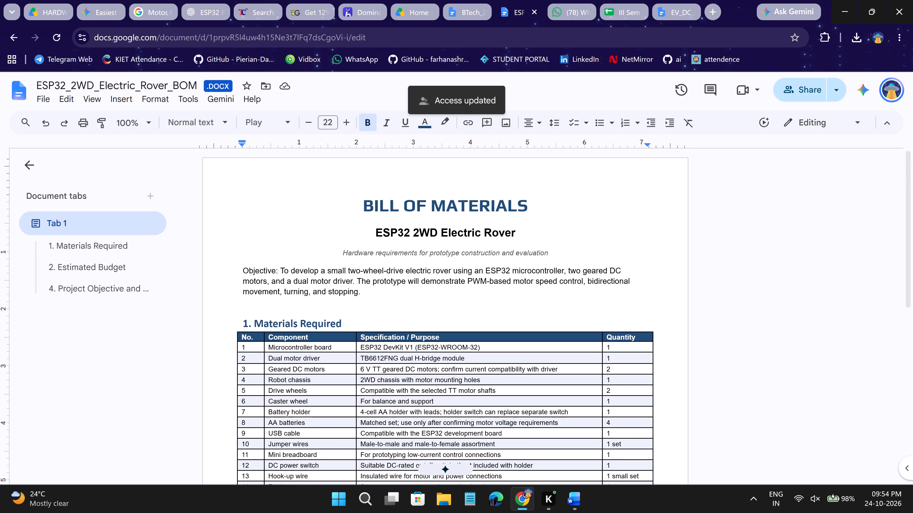
Review the rover BOM's materials list, estimated budget and project objective sections.
{"action": "scroll", "coordinate": [643, 265], "scroll_direction": "down", "scroll_amount": 4}
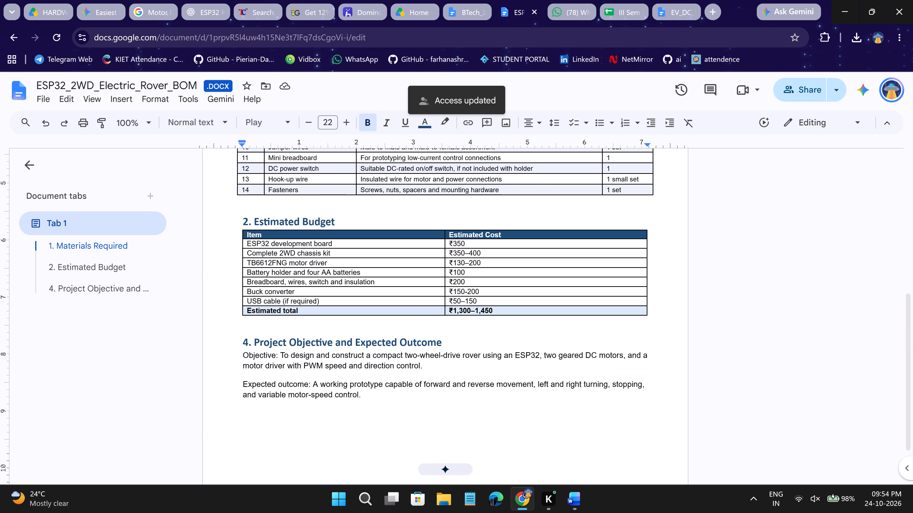
{"action": "scroll", "coordinate": [643, 265], "scroll_direction": "up", "scroll_amount": 1}
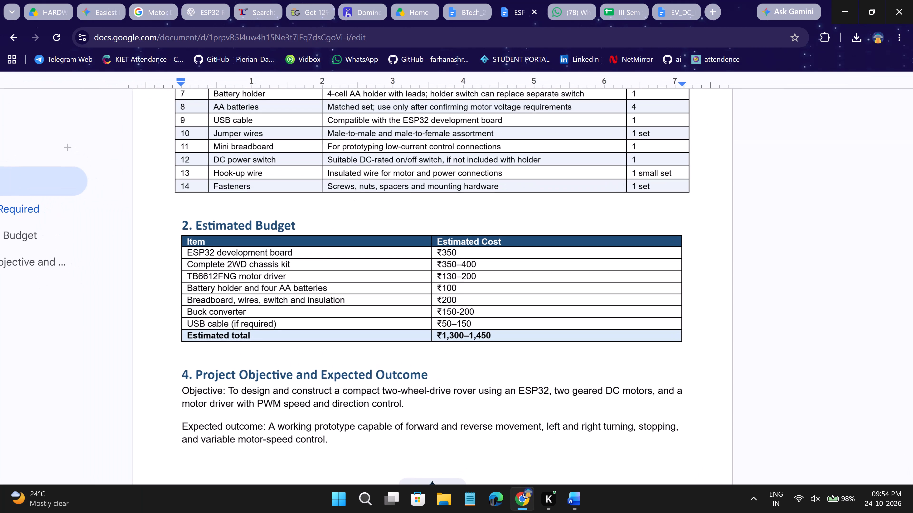
{"action": "scroll", "coordinate": [500, 401], "scroll_direction": "up", "scroll_amount": 3}
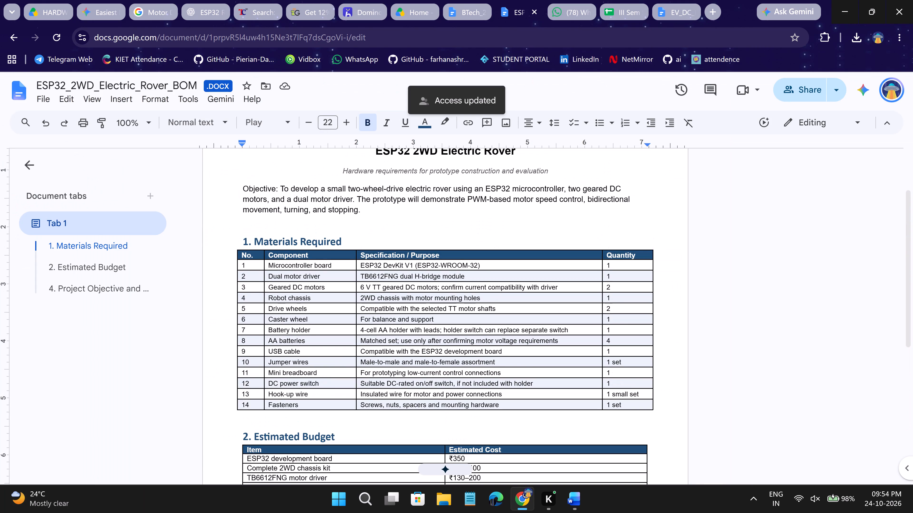
{"action": "scroll", "coordinate": [513, 224], "scroll_direction": "up", "scroll_amount": 4}
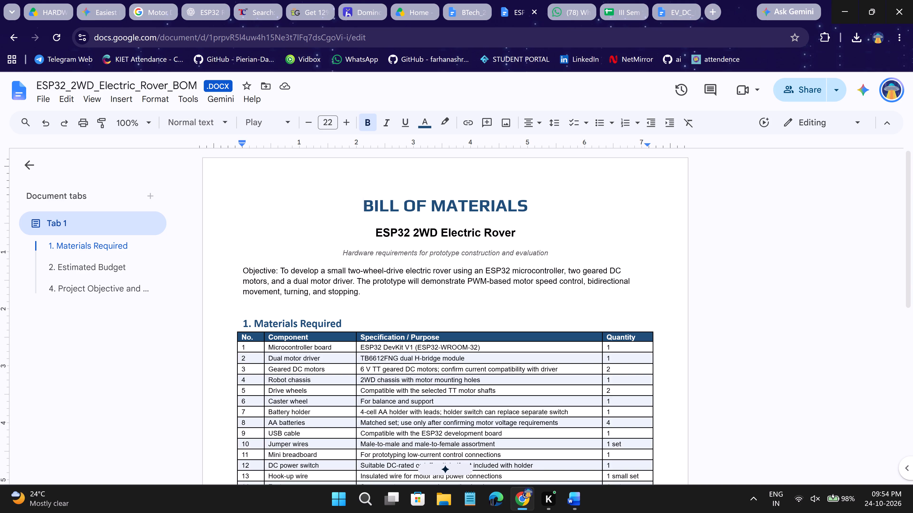
{"action": "scroll", "coordinate": [565, 226], "scroll_direction": "down", "scroll_amount": 3}
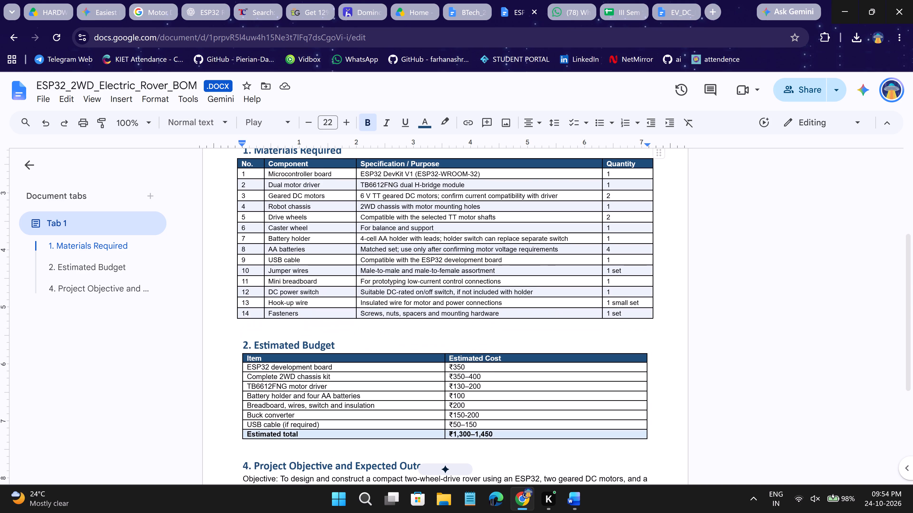
Close the EV DC motor report's sharing settings and tab, along with the WhatsApp Web tab.
{"action": "left_click", "coordinate": [663, 0]}
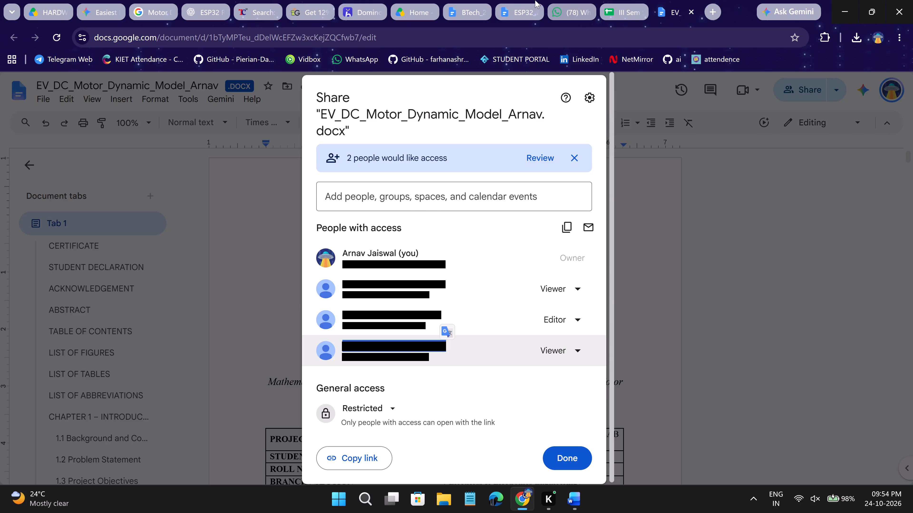
{"action": "left_click", "coordinate": [505, 0]}
{"action": "left_click", "coordinate": [667, 0]}
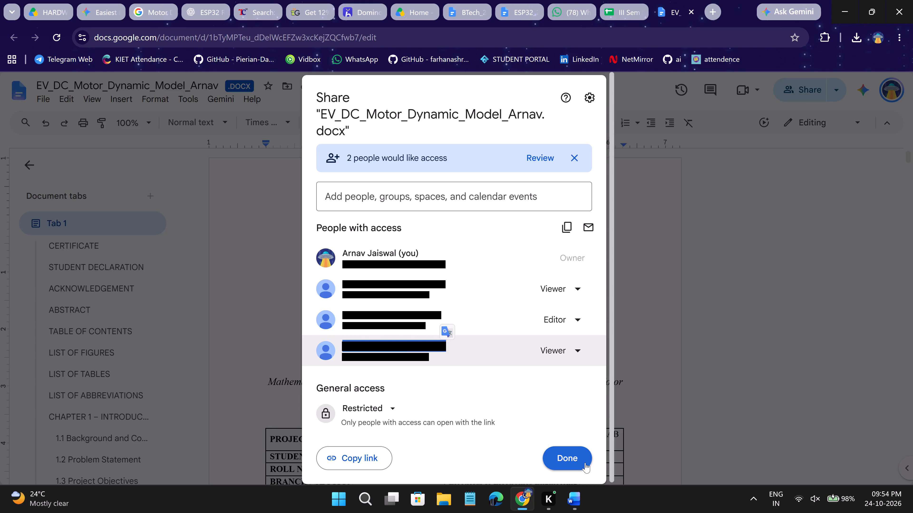
{"action": "left_click", "coordinate": [585, 463]}
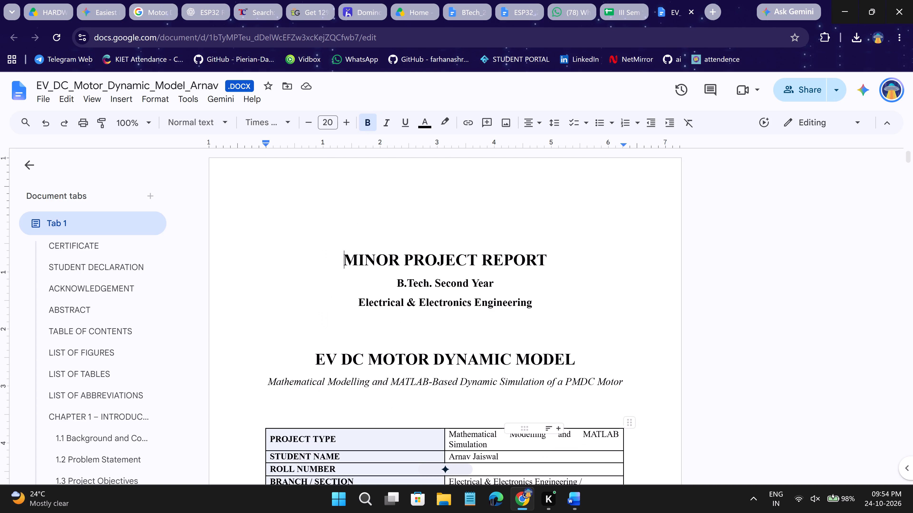
{"action": "scroll", "coordinate": [594, 379], "scroll_direction": "down", "scroll_amount": 9}
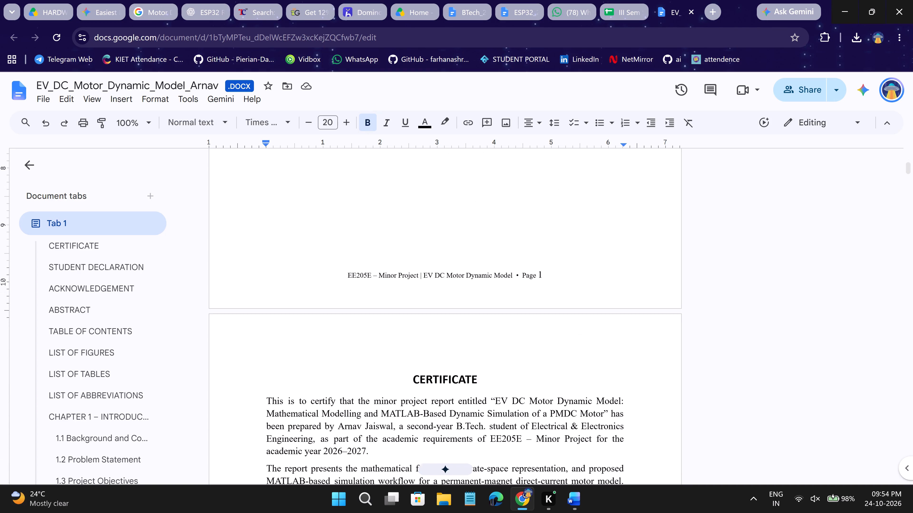
{"action": "scroll", "coordinate": [594, 379], "scroll_direction": "up", "scroll_amount": 1}
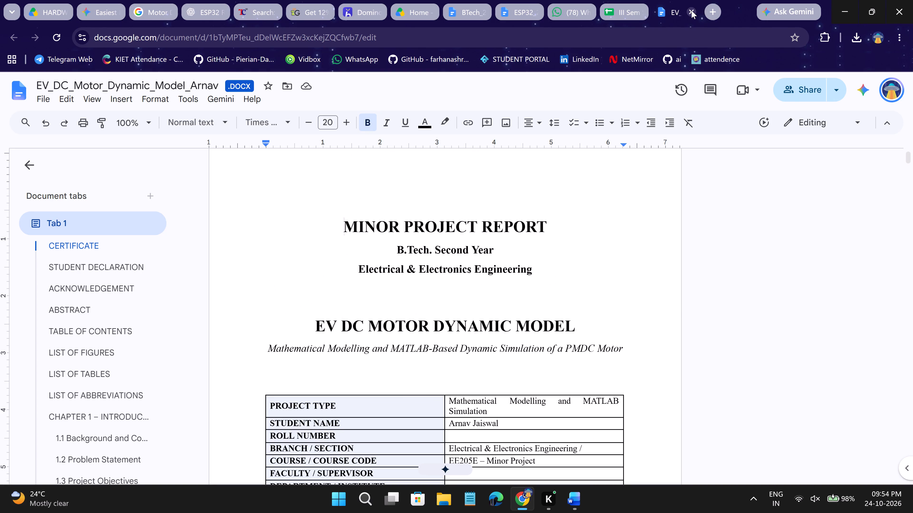
{"action": "left_click", "coordinate": [691, 10]}
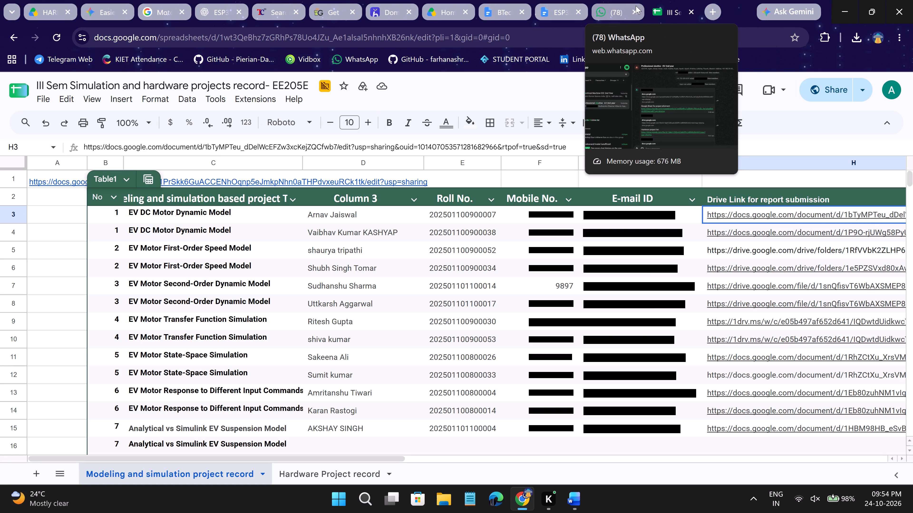
{"action": "left_click", "coordinate": [636, 11]}
Check people's access in the ESP32_2WD_Electric_Rover_BOM sharing settings and copy the document's link.
{"action": "left_click", "coordinate": [567, 0]}
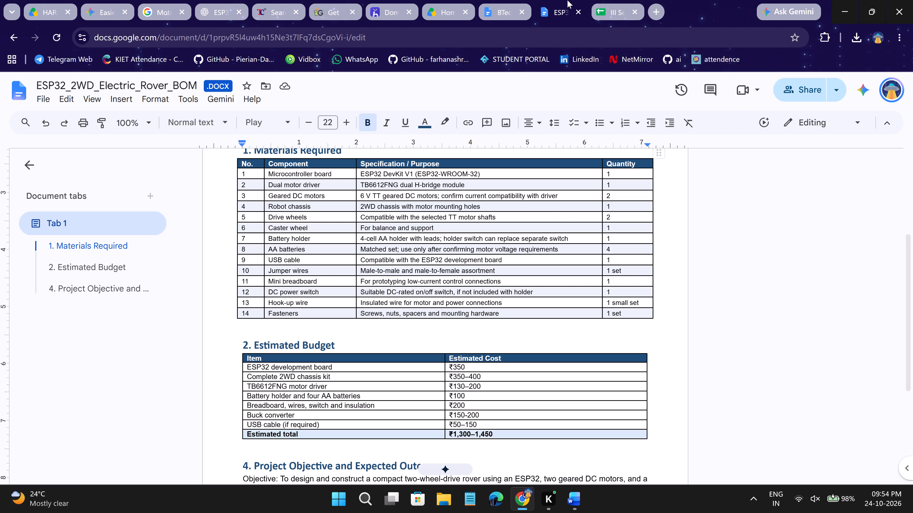
{"action": "scroll", "coordinate": [563, 311], "scroll_direction": "down", "scroll_amount": 4}
{"action": "scroll", "coordinate": [563, 311], "scroll_direction": "up", "scroll_amount": 8}
{"action": "left_click", "coordinate": [833, 86]}
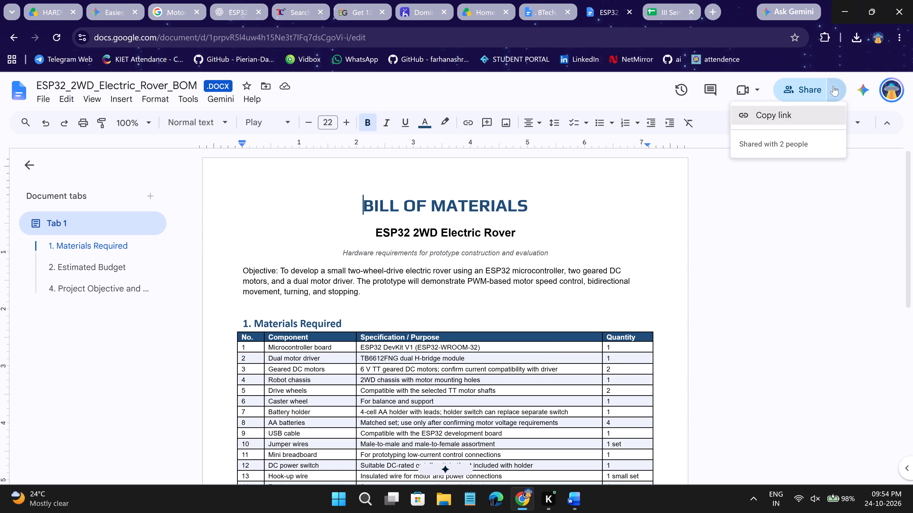
{"action": "left_click", "coordinate": [833, 86]}
{"action": "left_click", "coordinate": [815, 86]}
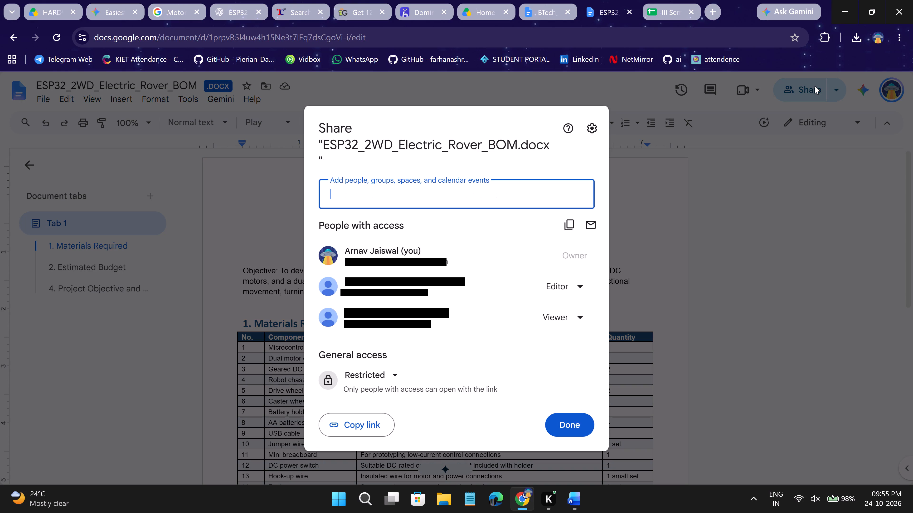
{"action": "left_click", "coordinate": [585, 283]}
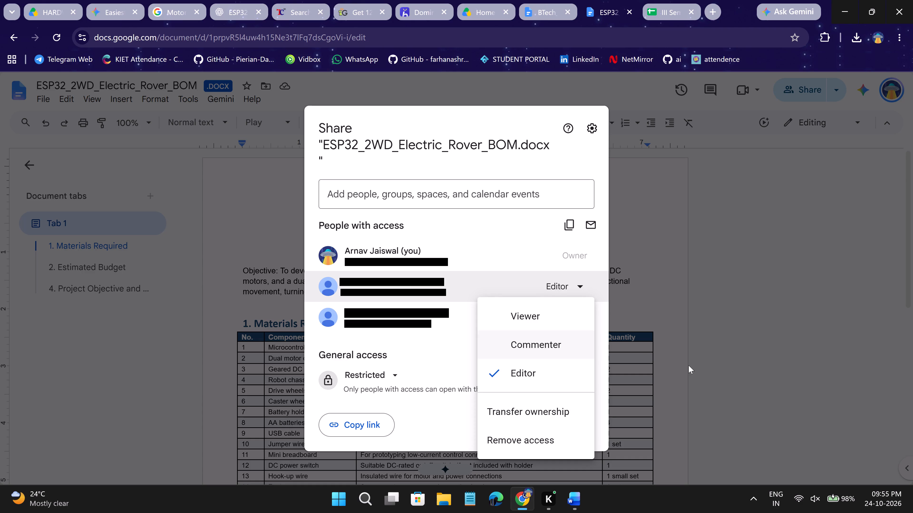
{"action": "left_click", "coordinate": [425, 114]}
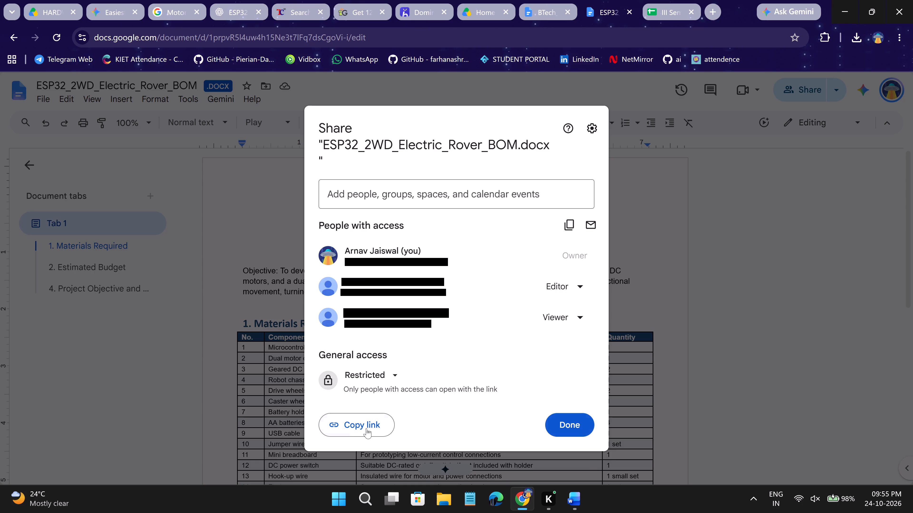
{"action": "left_click", "coordinate": [355, 432]}
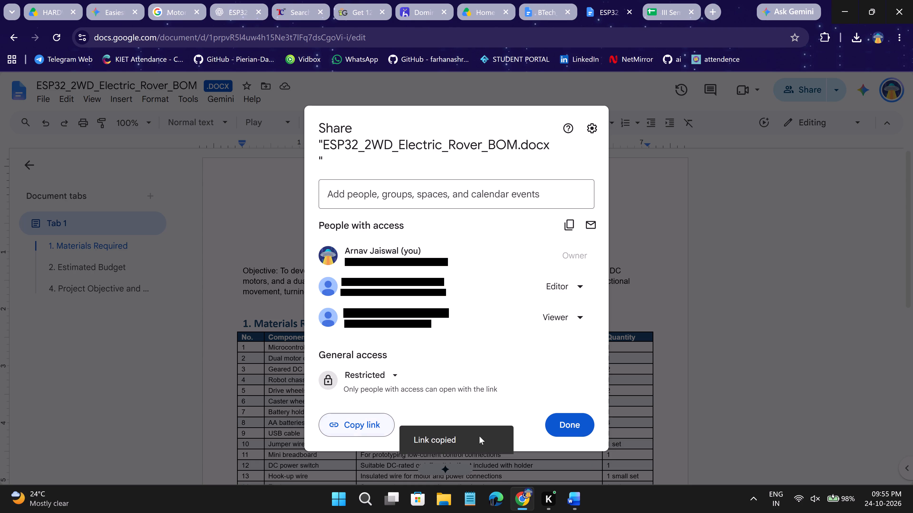
{"action": "left_click", "coordinate": [566, 420]}
Check the row 3 BOM link and the other submitted BOM links in the Hardware Project record sheet.
{"action": "left_click", "coordinate": [660, 0]}
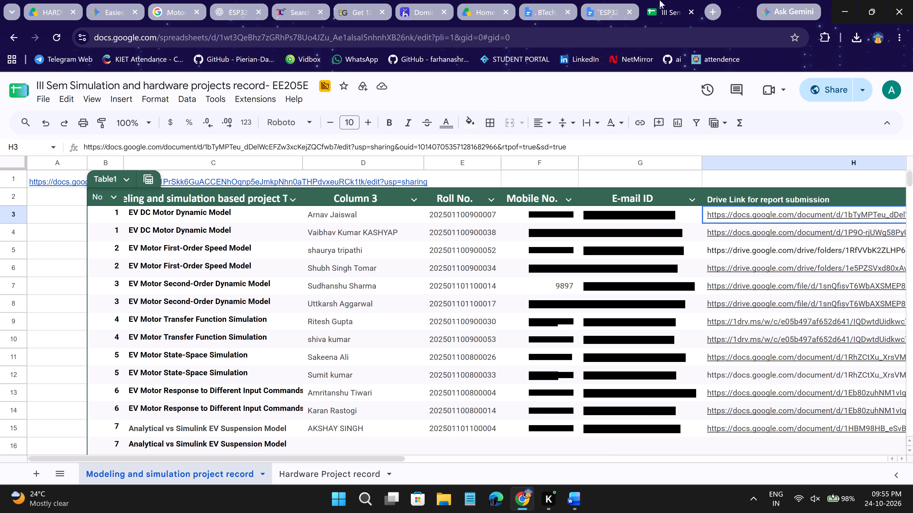
{"action": "scroll", "coordinate": [730, 276], "scroll_direction": "left", "scroll_amount": 6}
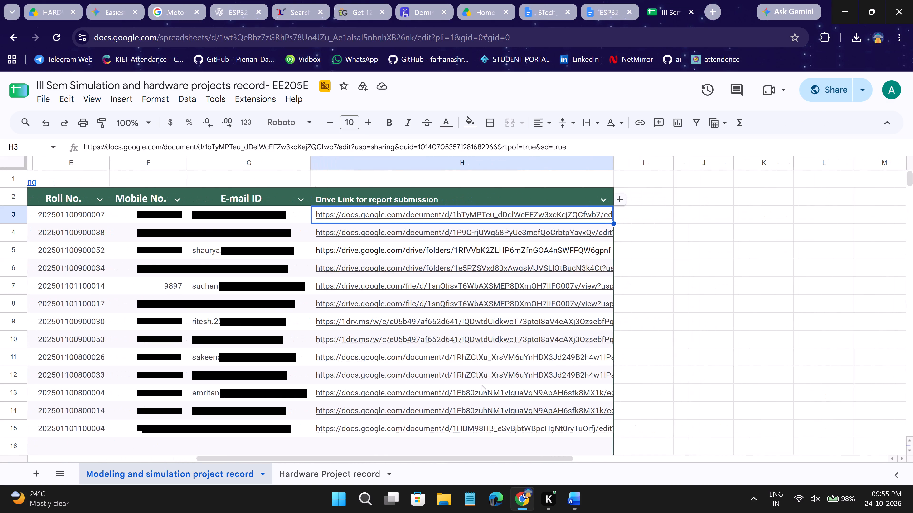
{"action": "left_click", "coordinate": [352, 478]}
{"action": "scroll", "coordinate": [627, 261], "scroll_direction": "left", "scroll_amount": 3}
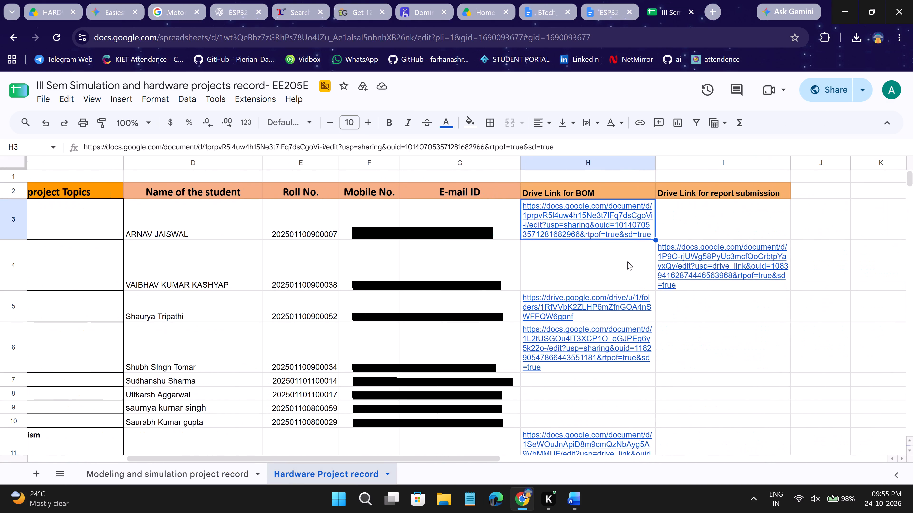
{"action": "left_click", "coordinate": [620, 217]}
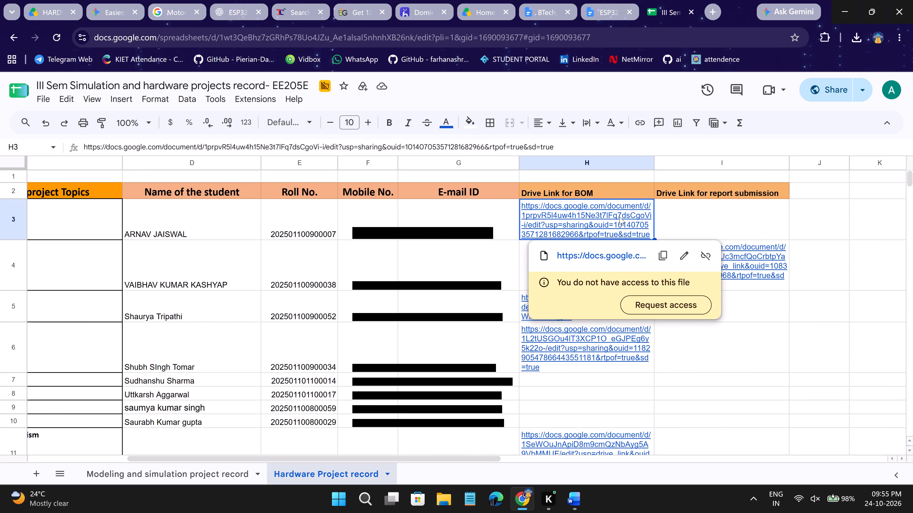
{"action": "scroll", "coordinate": [637, 396], "scroll_direction": "down", "scroll_amount": 3}
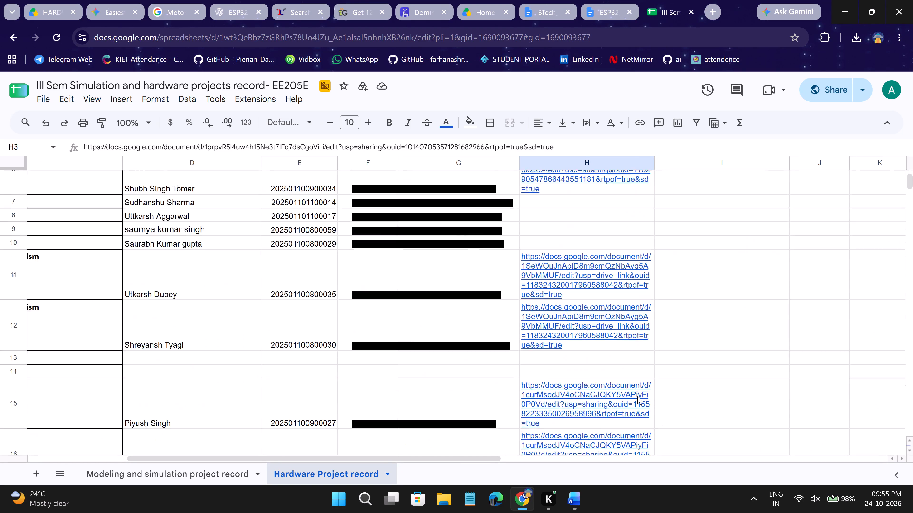
Look through the submitted BOM links and their project topics in the Hardware Project record, down to the ESP32 battery monitoring entries.
{"action": "scroll", "coordinate": [637, 396], "scroll_direction": "down", "scroll_amount": 5}
{"action": "scroll", "coordinate": [637, 396], "scroll_direction": "up", "scroll_amount": 4}
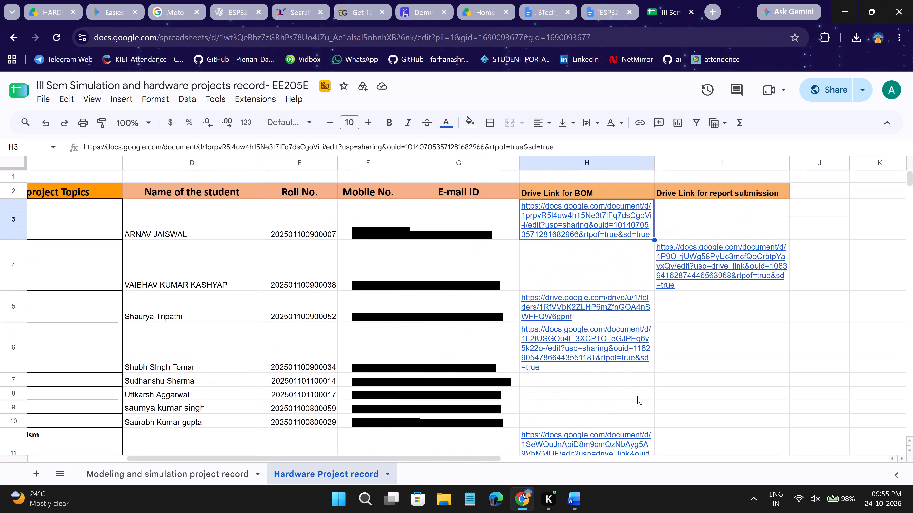
{"action": "scroll", "coordinate": [637, 396], "scroll_direction": "down", "scroll_amount": 1}
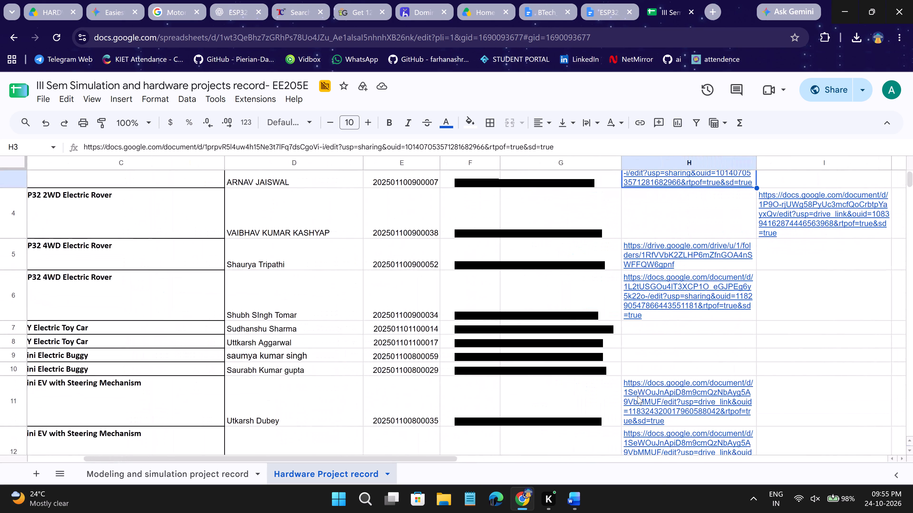
{"action": "scroll", "coordinate": [637, 396], "scroll_direction": "left", "scroll_amount": 1}
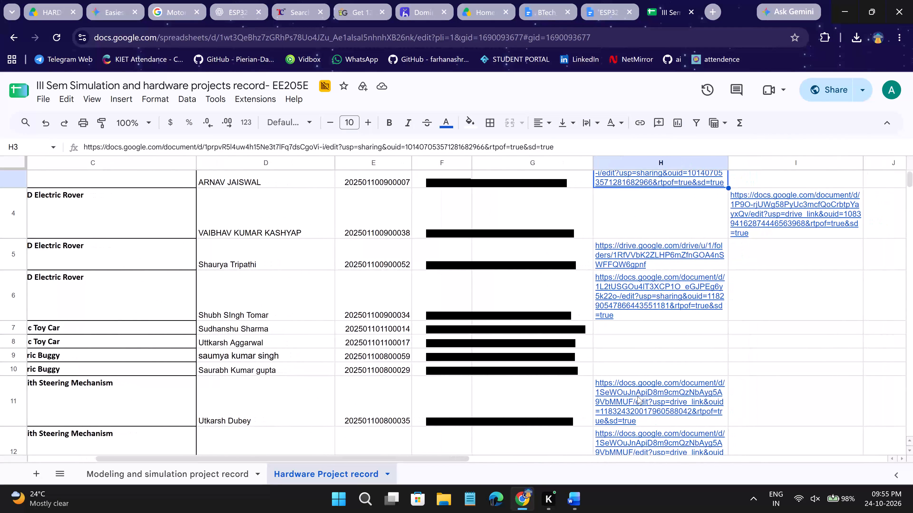
{"action": "scroll", "coordinate": [637, 396], "scroll_direction": "left", "scroll_amount": 1}
{"action": "scroll", "coordinate": [637, 396], "scroll_direction": "down", "scroll_amount": 5}
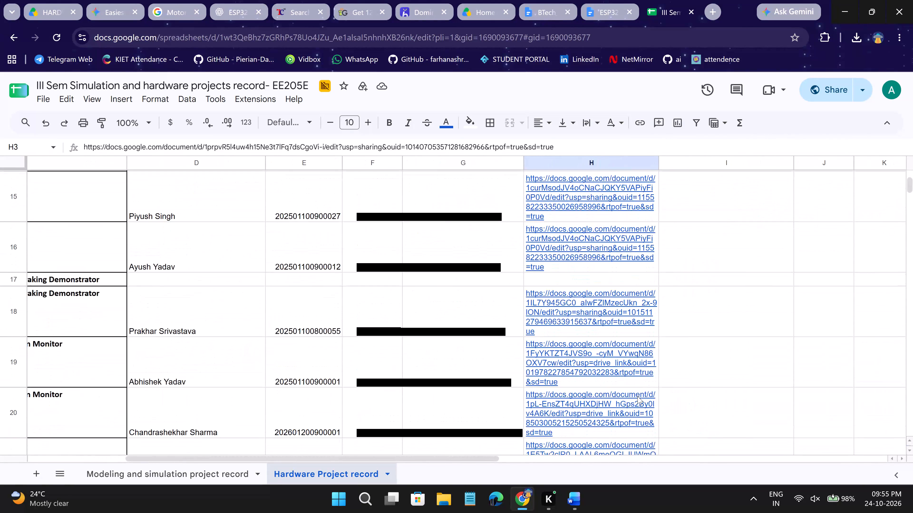
{"action": "scroll", "coordinate": [637, 396], "scroll_direction": "down", "scroll_amount": 10}
{"action": "scroll", "coordinate": [637, 396], "scroll_direction": "up", "scroll_amount": 1}
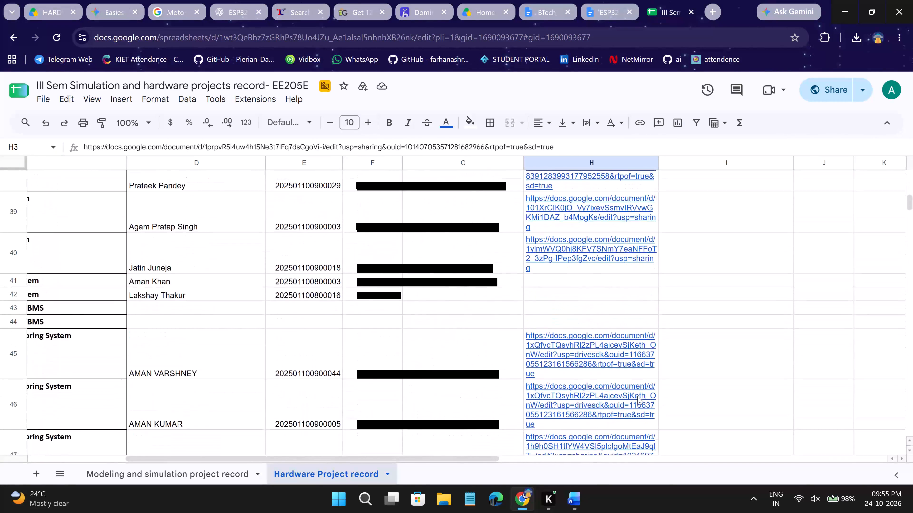
{"action": "scroll", "coordinate": [637, 396], "scroll_direction": "up", "scroll_amount": 1}
{"action": "scroll", "coordinate": [637, 396], "scroll_direction": "down", "scroll_amount": 1}
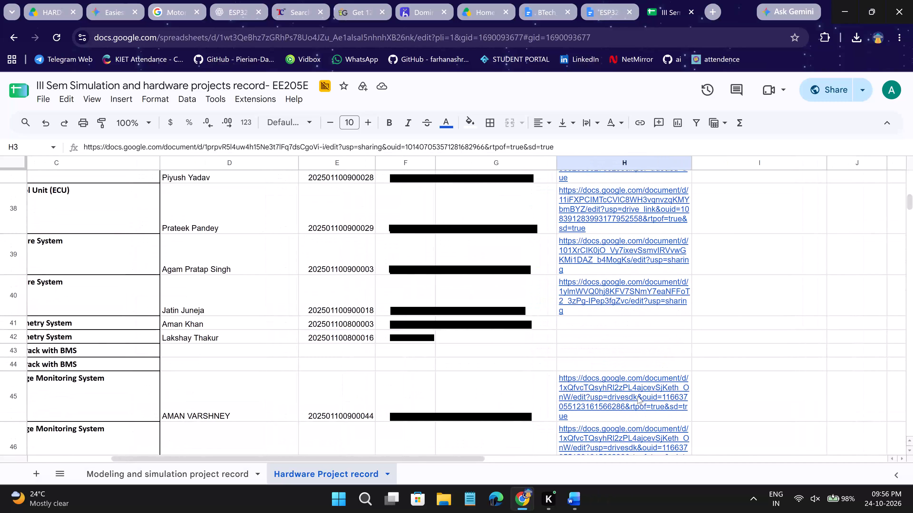
{"action": "scroll", "coordinate": [637, 396], "scroll_direction": "down", "scroll_amount": 2}
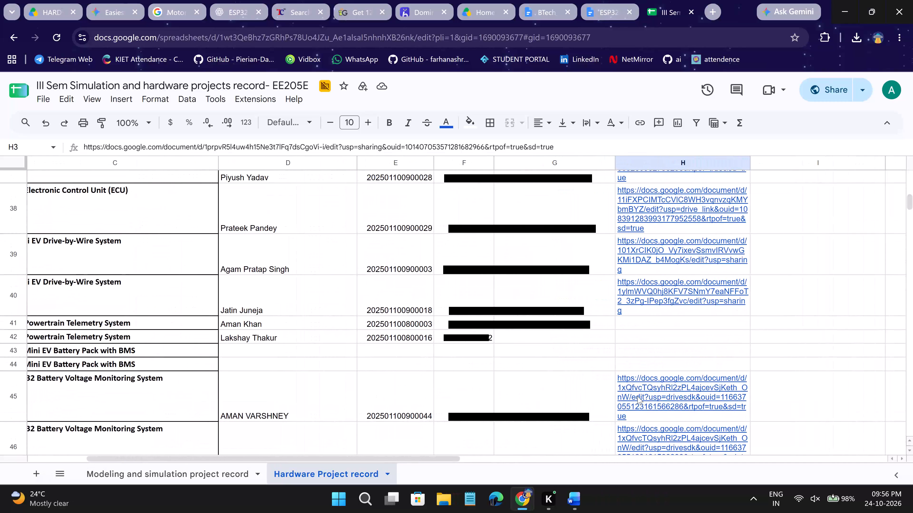
{"action": "scroll", "coordinate": [637, 396], "scroll_direction": "down", "scroll_amount": 2}
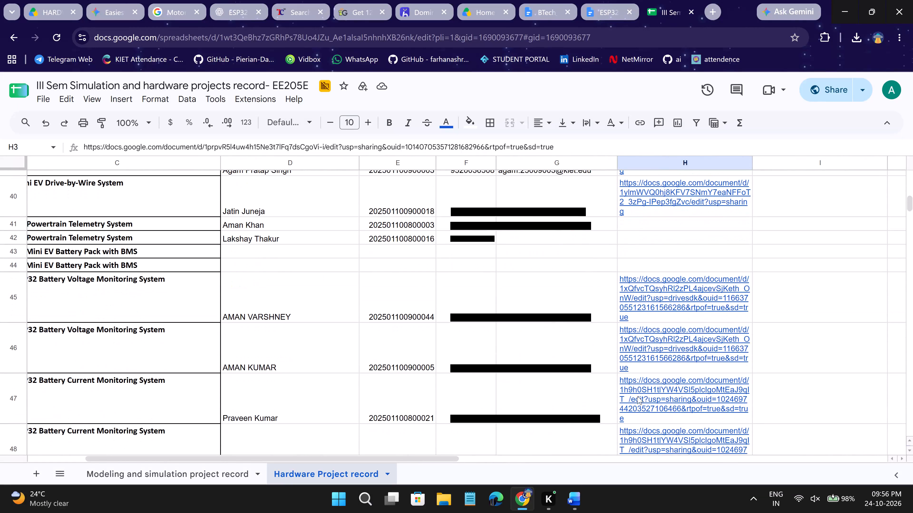
Preview the ESP32 Battery Voltage Monitoring System BOM linked in row 45 and look over the entries below it.
{"action": "scroll", "coordinate": [637, 396], "scroll_direction": "down", "scroll_amount": 1}
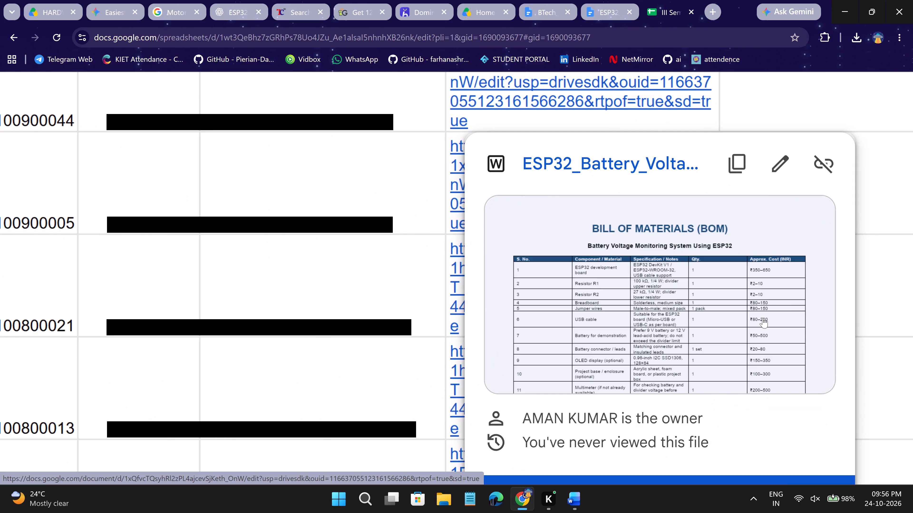
{"action": "scroll", "coordinate": [759, 325], "scroll_direction": "down", "scroll_amount": 2}
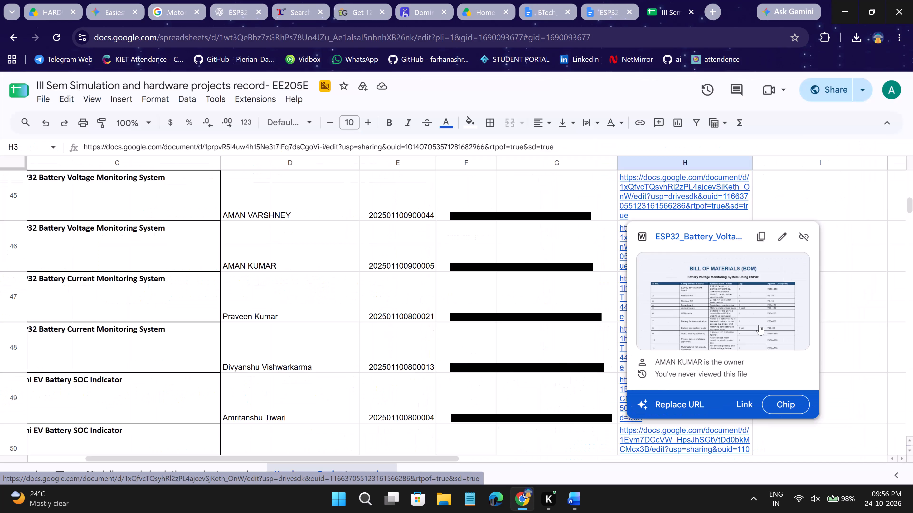
{"action": "scroll", "coordinate": [871, 243], "scroll_direction": "right", "scroll_amount": 1}
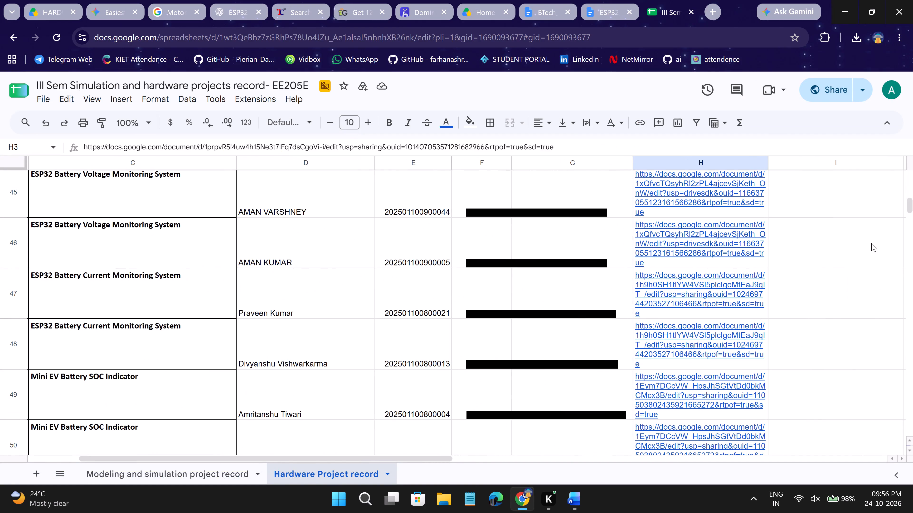
{"action": "scroll", "coordinate": [871, 243], "scroll_direction": "right", "scroll_amount": 1}
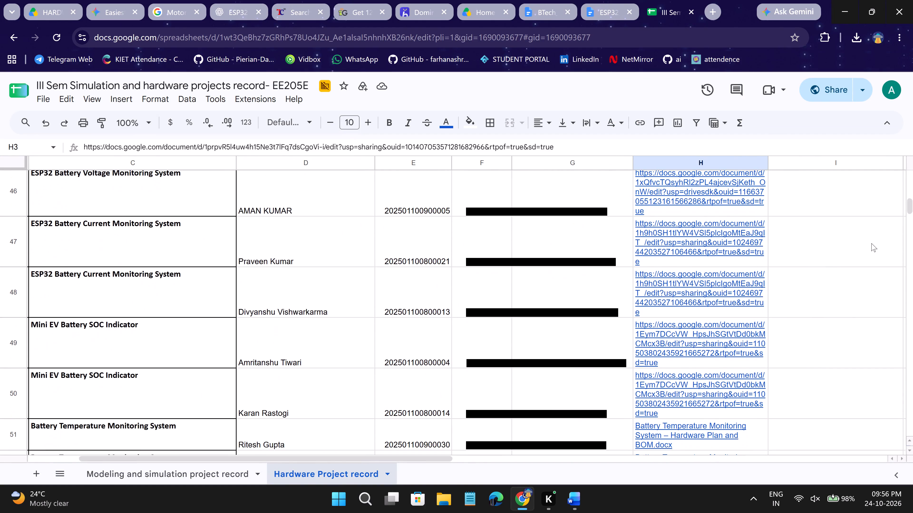
Check the Drive Link for BOM cells of the two ESP32 2WD Electric Rover entries, row 4 and row 3.
{"action": "scroll", "coordinate": [698, 291], "scroll_direction": "up", "scroll_amount": 16}
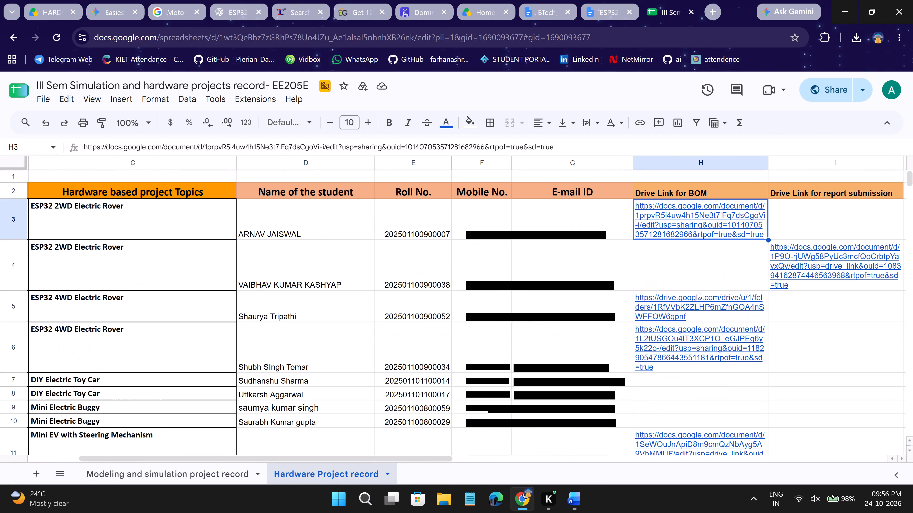
{"action": "left_click", "coordinate": [665, 250]}
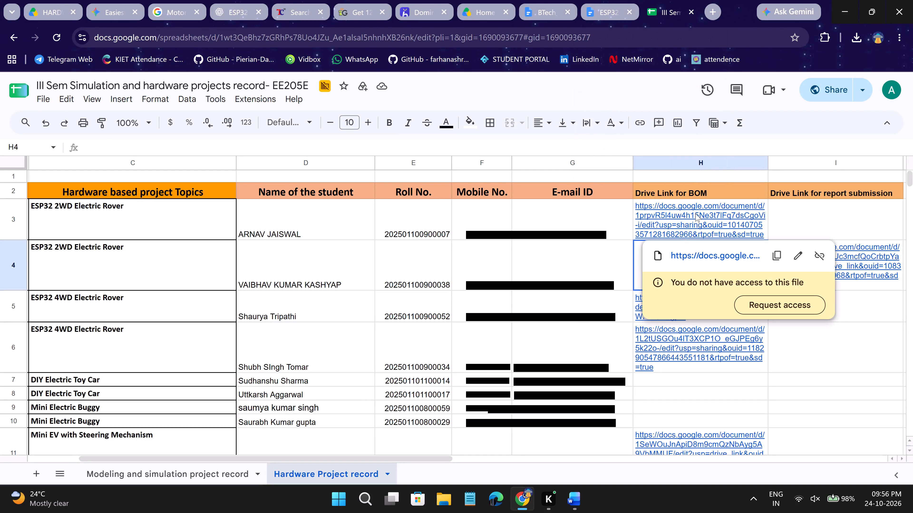
{"action": "left_click", "coordinate": [718, 213]}
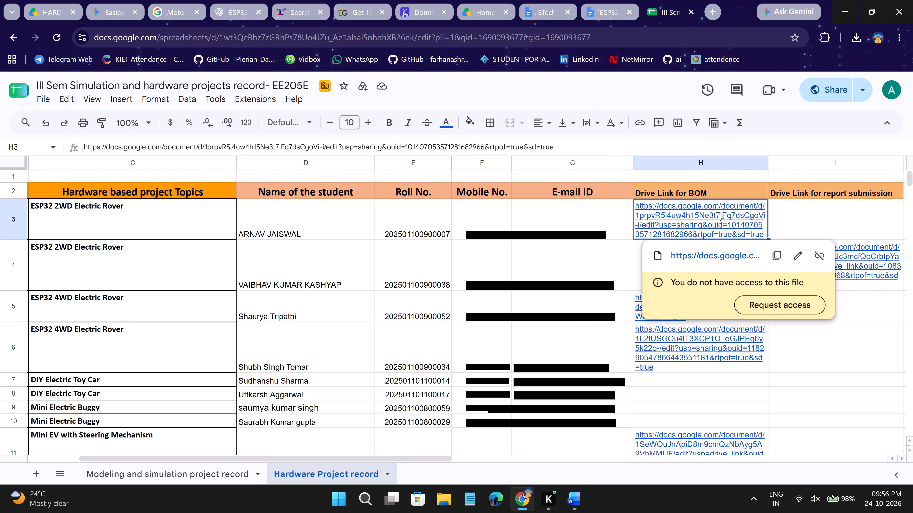